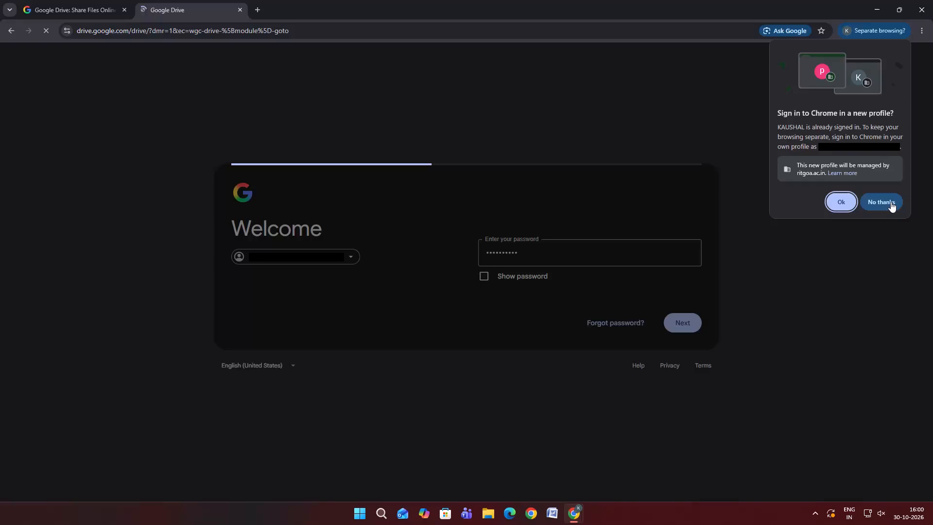
Decline signing in to Chrome in a new profile.
{"action": "left_click", "coordinate": [891, 202]}
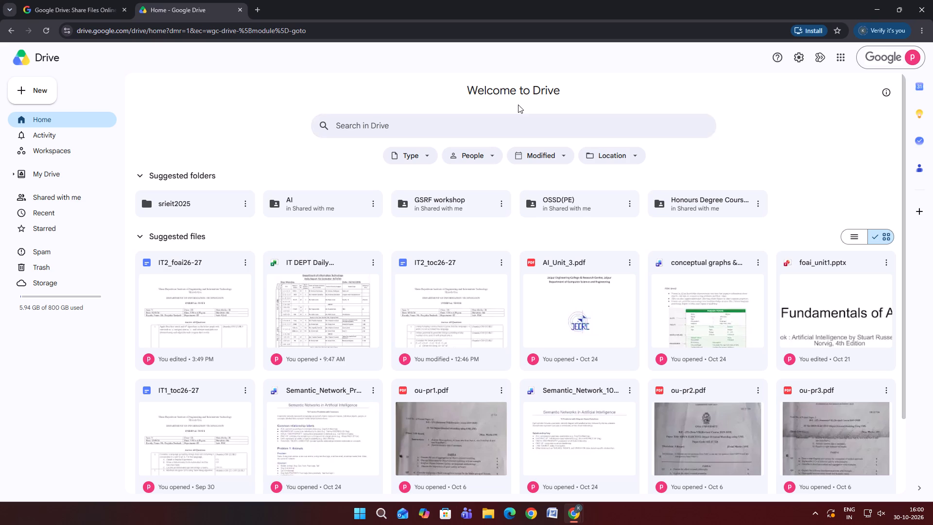
Create a blank Google Docs document in the FOAI folder inside srieit2025.
{"action": "double_click", "coordinate": [195, 208]}
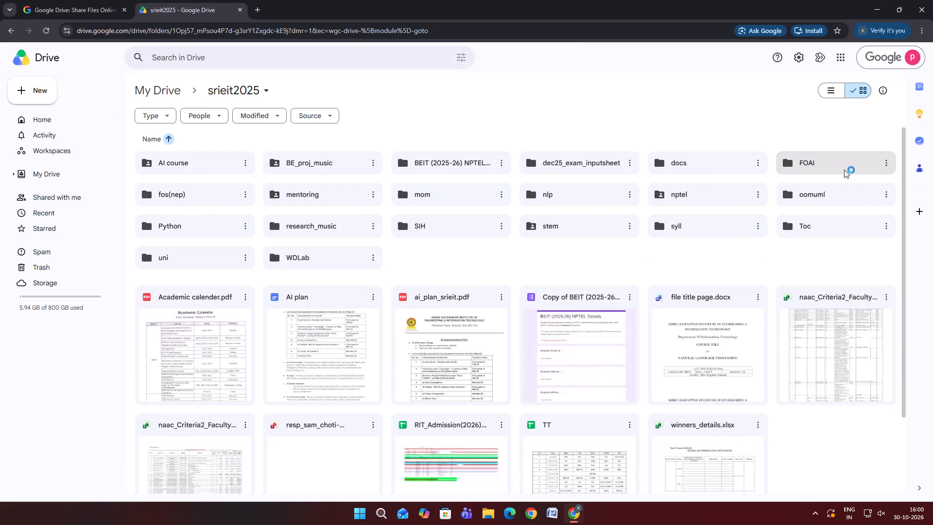
{"action": "double_click", "coordinate": [843, 167]}
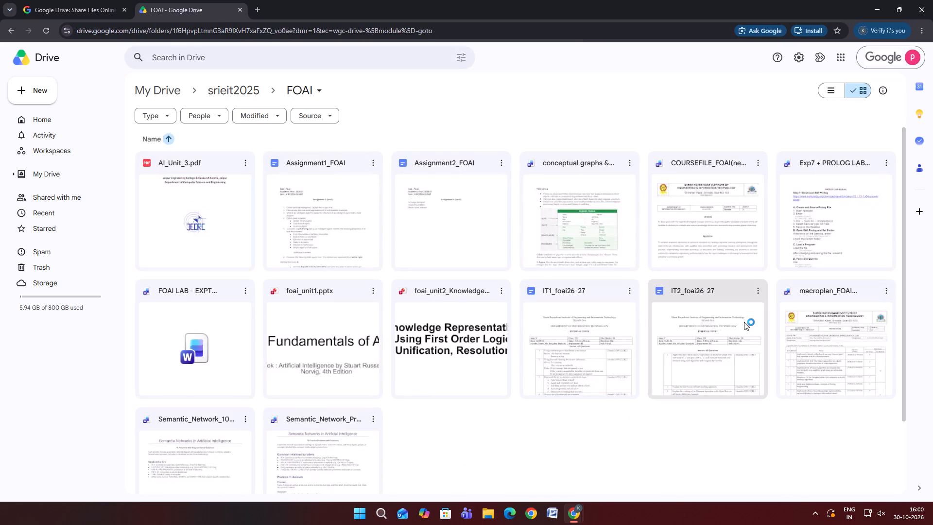
{"action": "right_click", "coordinate": [615, 437]}
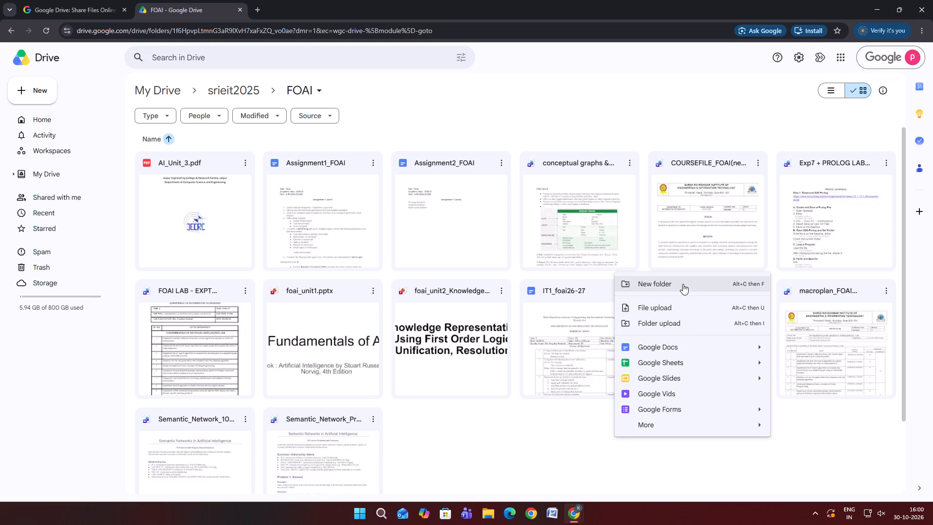
{"action": "left_click", "coordinate": [682, 339]}
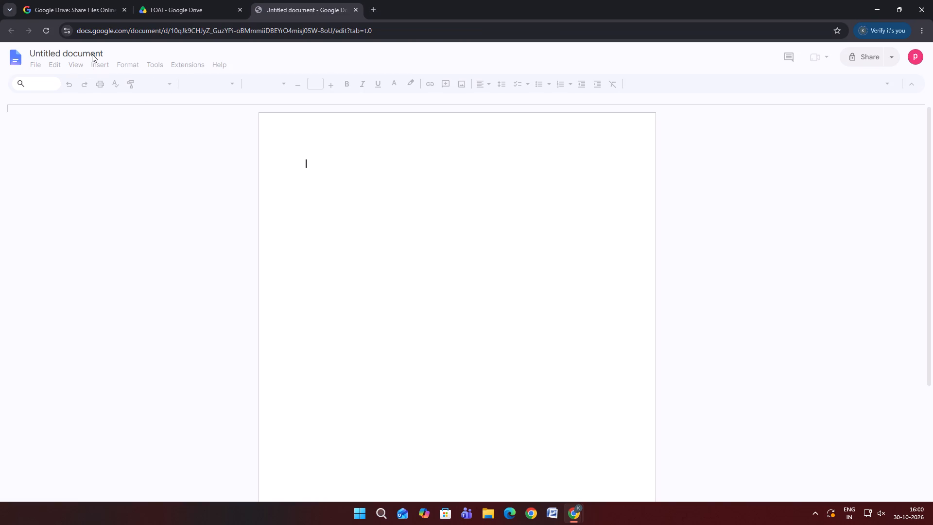
Rename the untitled document as AnswerKey_IT2.
{"action": "left_click", "coordinate": [105, 51]}
{"action": "key", "text": "BackSpace"}
{"action": "key", "text": "BackSpace"}
{"action": "key", "text": "BackSpace"}
{"action": "key", "text": "BackSpace"}
{"action": "key", "text": "BackSpace"}
{"action": "key", "text": "BackSpace"}
{"action": "key", "text": "BackSpace"}
{"action": "key", "text": "BackSpace"}
{"action": "key", "text": "BackSpace"}
{"action": "key", "text": "BackSpace"}
{"action": "key", "text": "BackSpace"}
{"action": "key", "text": "BackSpace"}
{"action": "key", "text": "BackSpace"}
{"action": "key", "text": "BackSpace"}
{"action": "key", "text": "BackSpace"}
{"action": "key", "text": "BackSpace"}
{"action": "key", "text": "BackSpace"}
{"action": "key", "text": "BackSpace"}
{"action": "key", "text": "BackSpace"}
{"action": "key", "text": "BackSpace"}
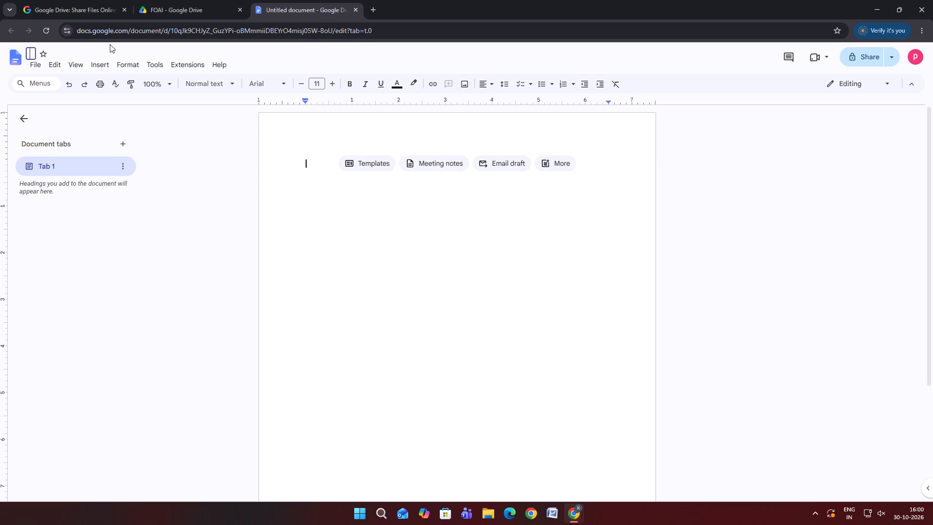
{"action": "key", "text": "shift+a"}
{"action": "key", "text": "n"}
{"action": "key", "text": "s"}
{"action": "type", "text": "we"}
{"action": "key", "text": "r"}
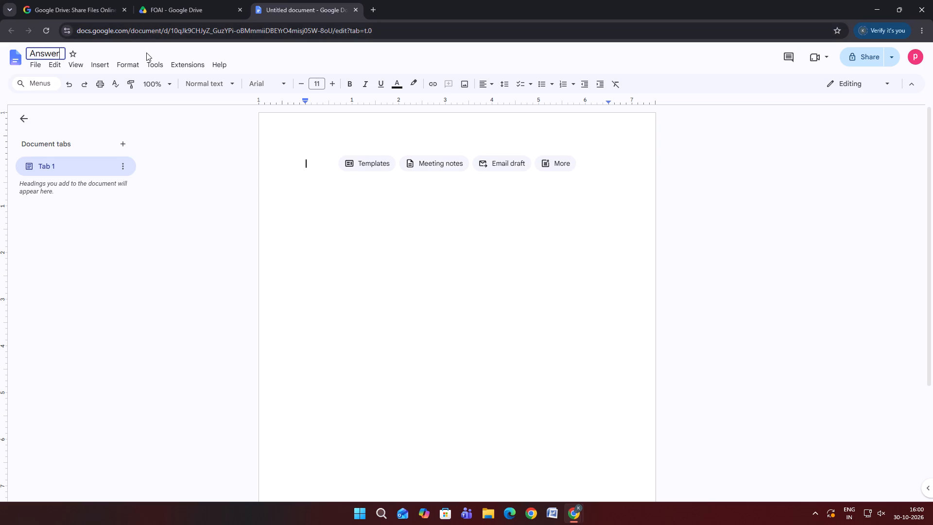
{"action": "key", "text": "shift+k"}
{"action": "type", "text": "ey"}
{"action": "key", "text": "shift+underscore"}
{"action": "key", "text": "shift+i"}
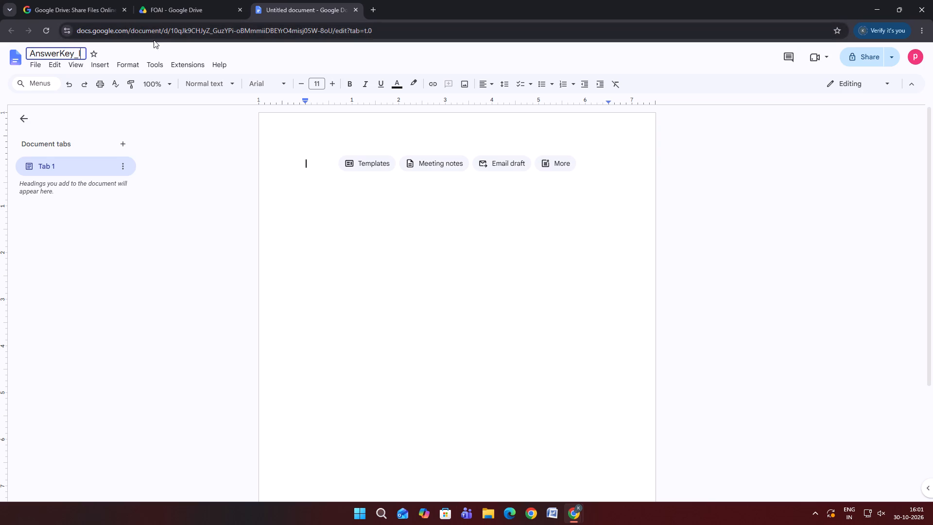
{"action": "key", "text": "shift+t"}
{"action": "key", "text": "2"}
{"action": "key", "text": "Return"}
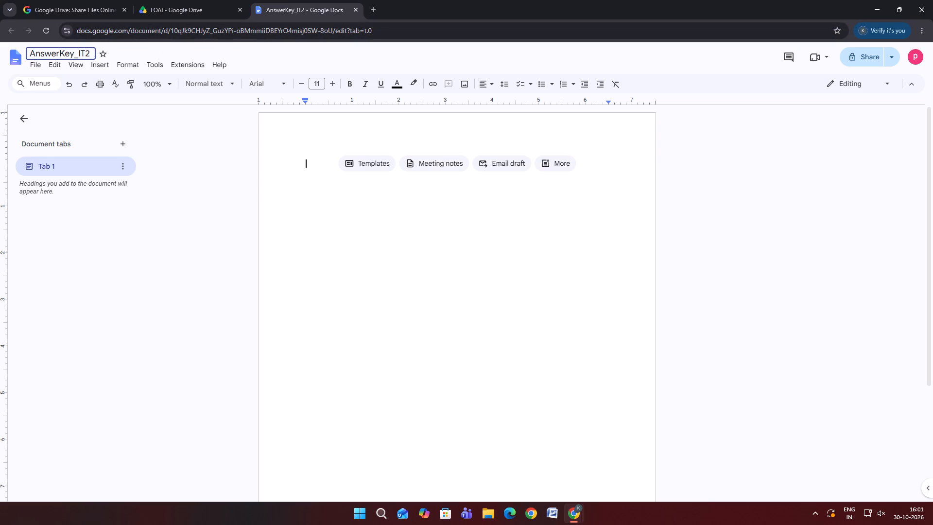
{"action": "left_click", "coordinate": [384, 266]}
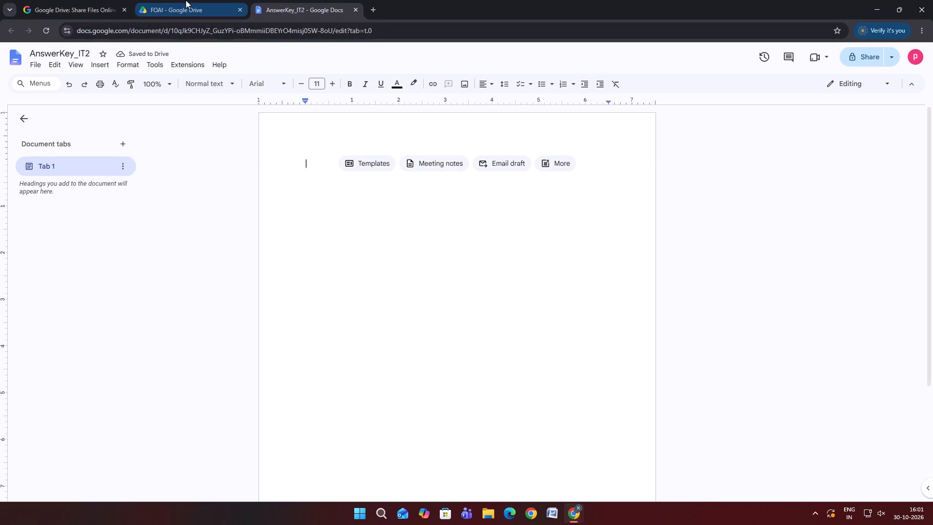
Copy the question "Explain the drawbacks of Hill Climbing approach" from the IT2_foai26-27 document into AnswerKey_IT2.
{"action": "left_click", "coordinate": [183, 0]}
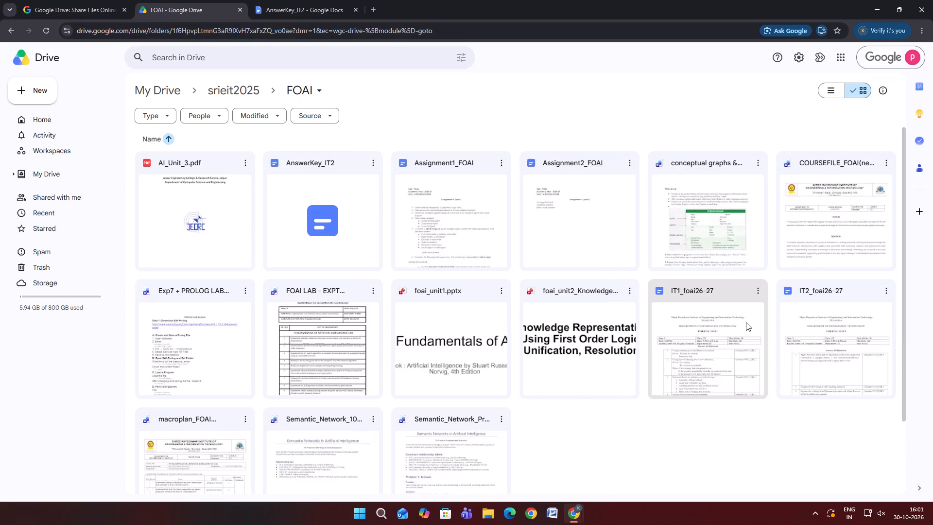
{"action": "double_click", "coordinate": [718, 362]}
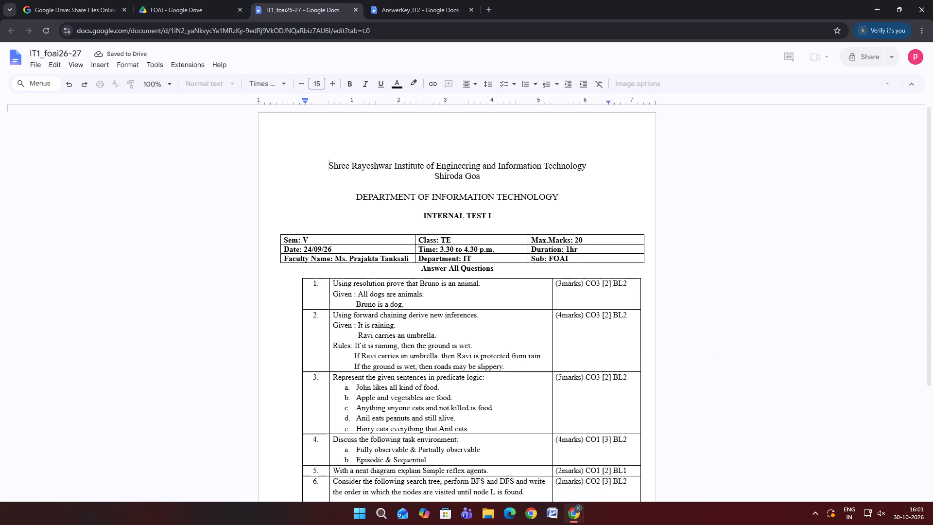
{"action": "left_click", "coordinate": [352, 6]}
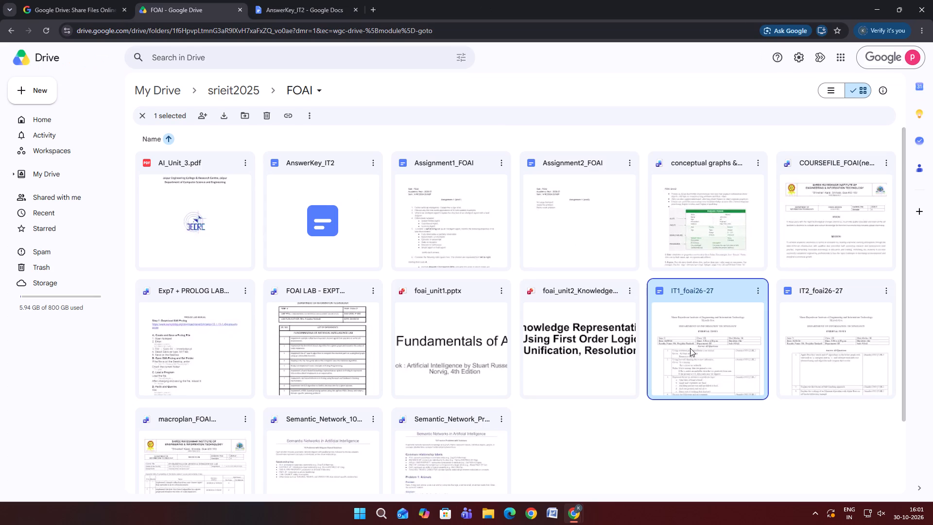
{"action": "double_click", "coordinate": [795, 336]}
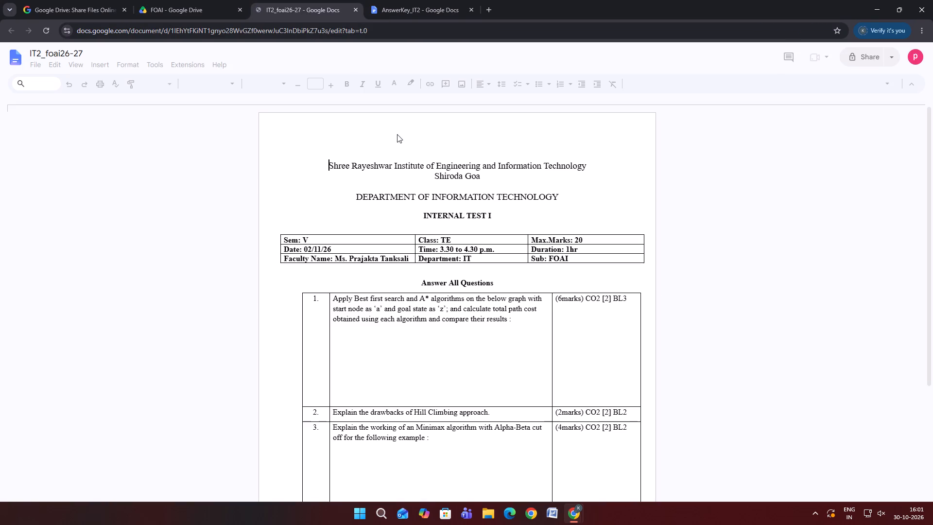
{"action": "scroll", "coordinate": [406, 332], "scroll_direction": "down", "scroll_amount": 4}
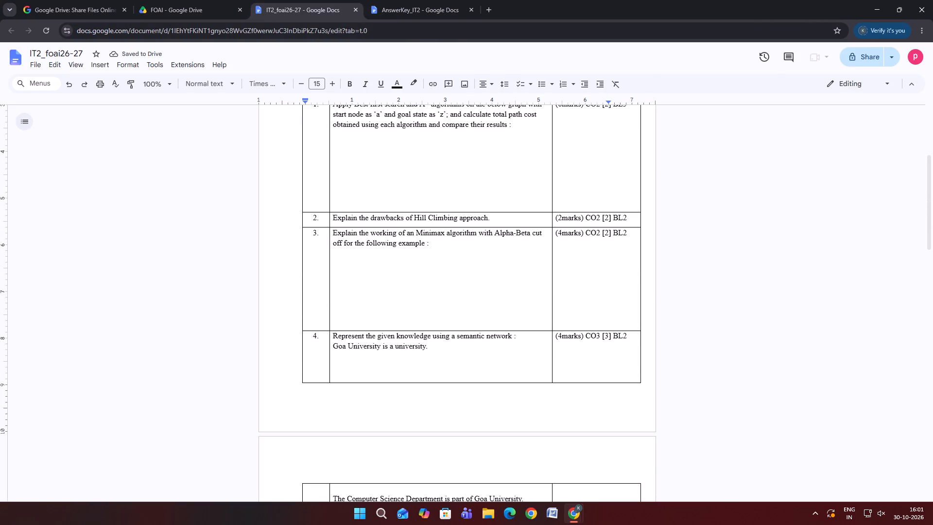
{"action": "left_click_drag", "start_coordinate": [332, 218], "coordinate": [495, 220]}
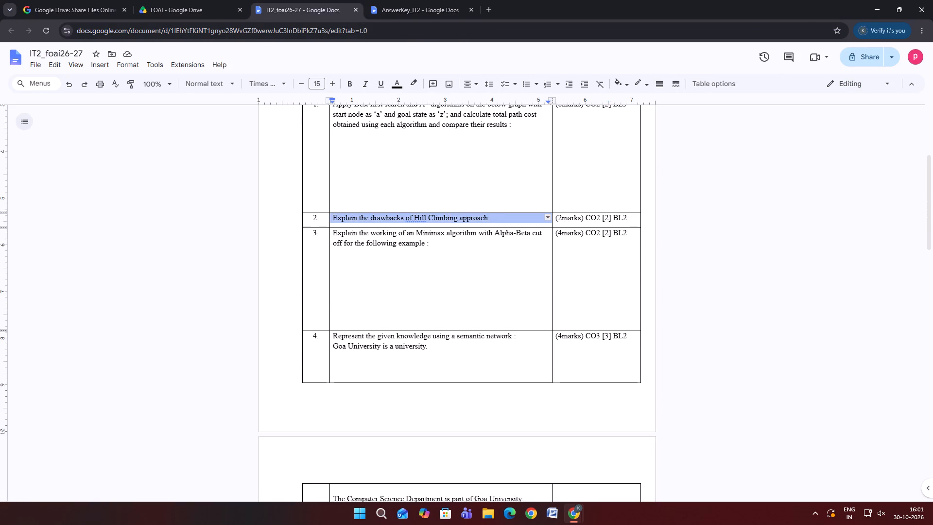
{"action": "left_click_drag", "start_coordinate": [495, 220], "coordinate": [488, 222]}
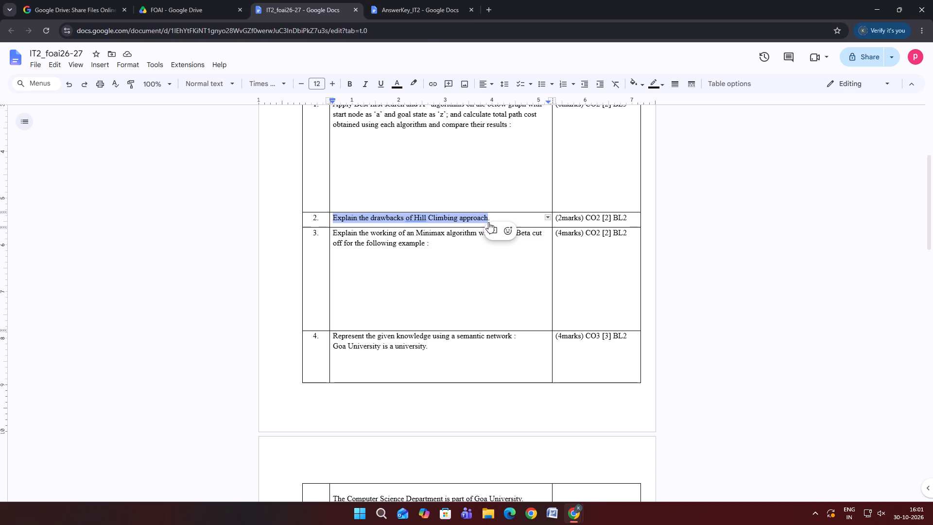
{"action": "key", "text": "ctrl+c"}
{"action": "left_click", "coordinate": [439, 0]}
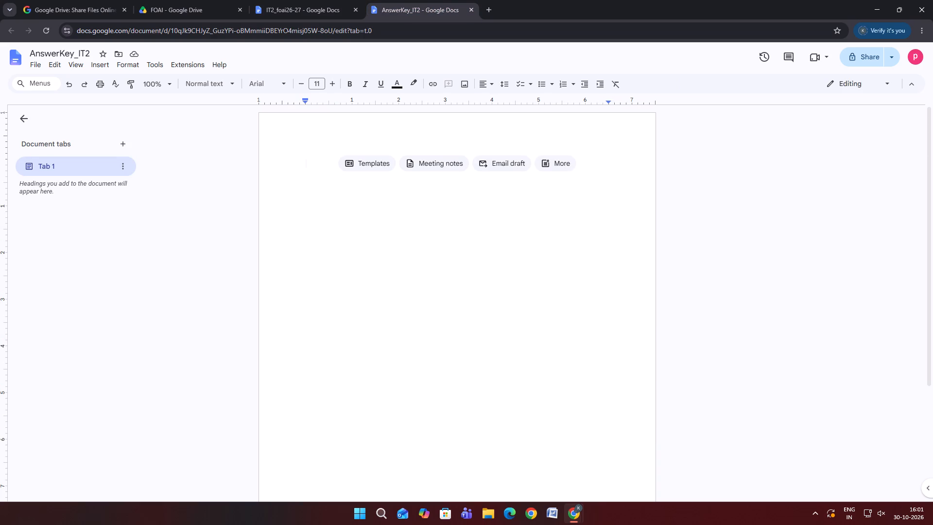
{"action": "key", "text": "ctrl+v"}
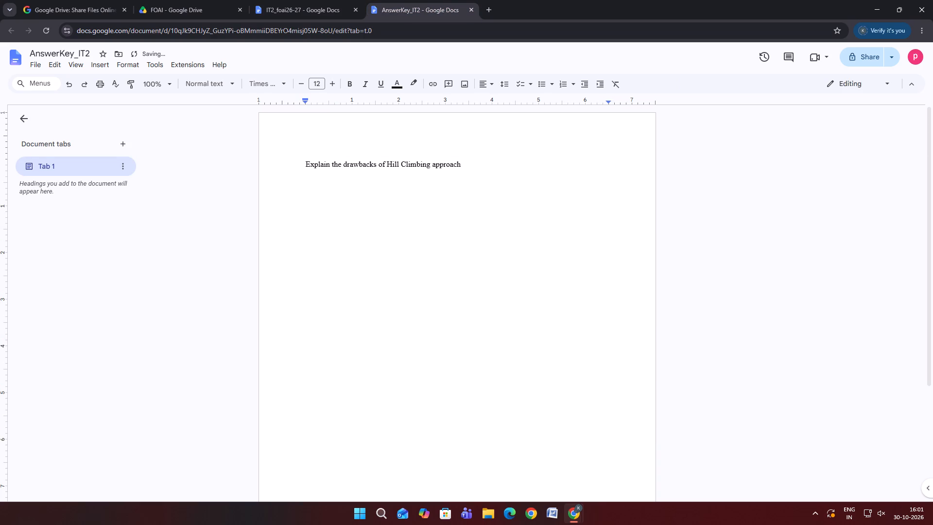
Insert the question number "Q2. " before the pasted question in AnswerKey_IT2.
{"action": "left_click", "coordinate": [302, 167]}
{"action": "left_click", "coordinate": [271, 0]}
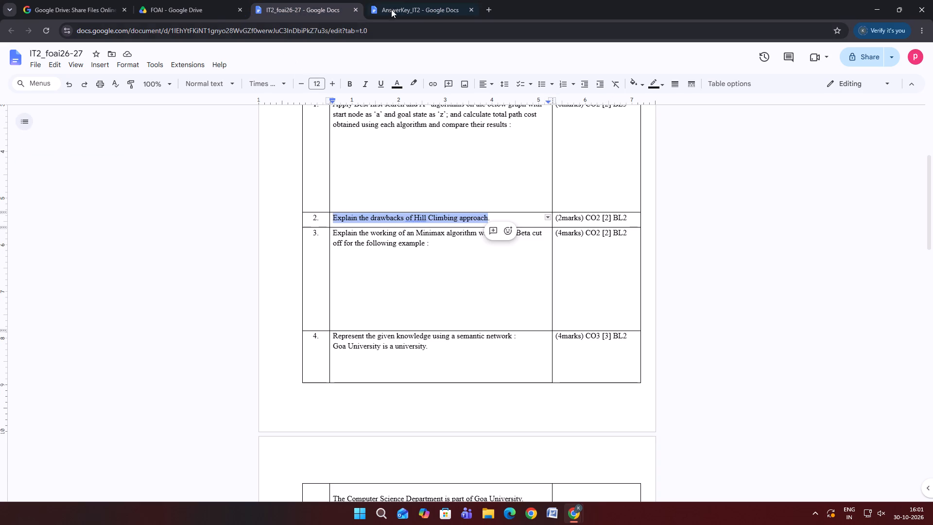
{"action": "left_click", "coordinate": [400, 4]}
{"action": "left_click", "coordinate": [330, 0]}
{"action": "left_click", "coordinate": [433, 0]}
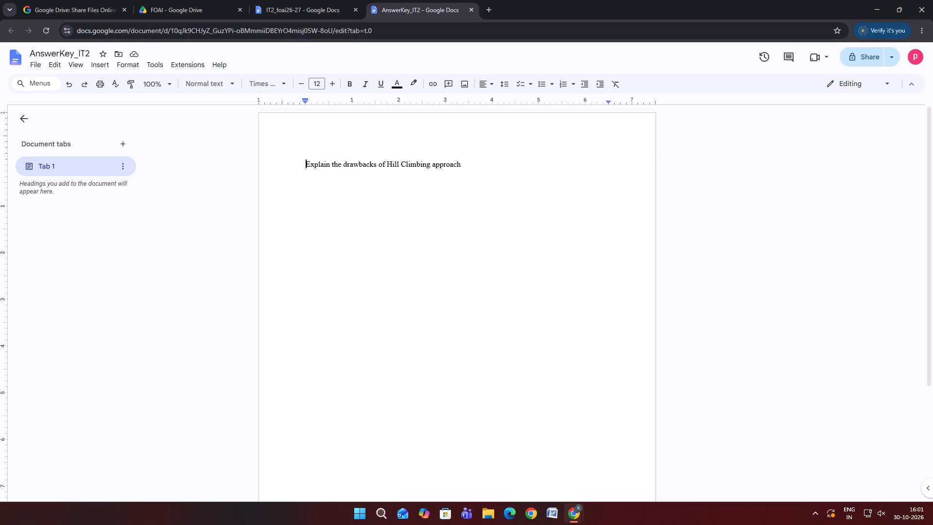
{"action": "key", "text": "shift+q"}
{"action": "key", "text": "2"}
{"action": "type", "text": "."}
{"action": "key", "text": "space"}
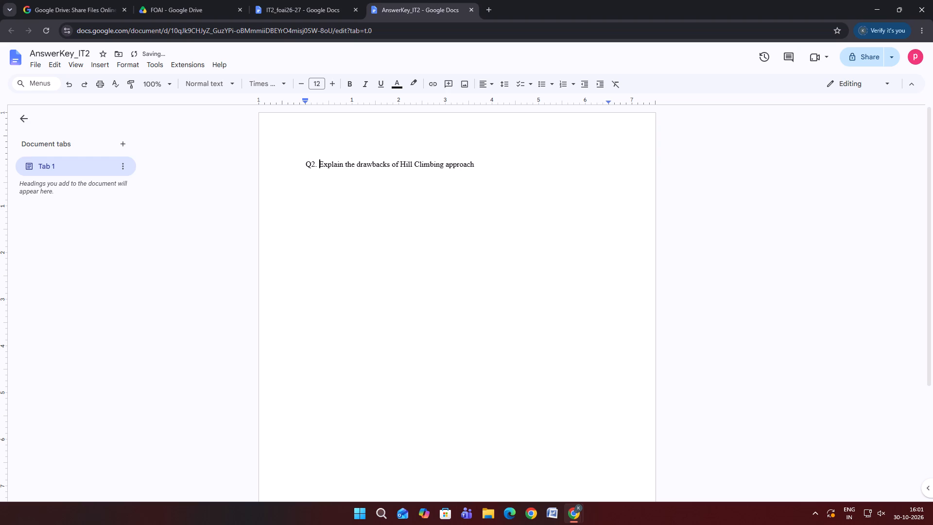
End the question with a period and the marks "(2)", and start a new line below it.
{"action": "left_click", "coordinate": [488, 163]}
{"action": "key", "text": "period"}
{"action": "key", "text": "space"}
{"action": "key", "text": "9"}
{"action": "key", "text": "BackSpace"}
{"action": "key", "text": "shift+parenleft"}
{"action": "type", "text": "2)"}
{"action": "key", "text": "Return"}
Search Google in a new tab for "Explain the drawbacks of Hill Climbing approach".
{"action": "left_click", "coordinate": [483, 7]}
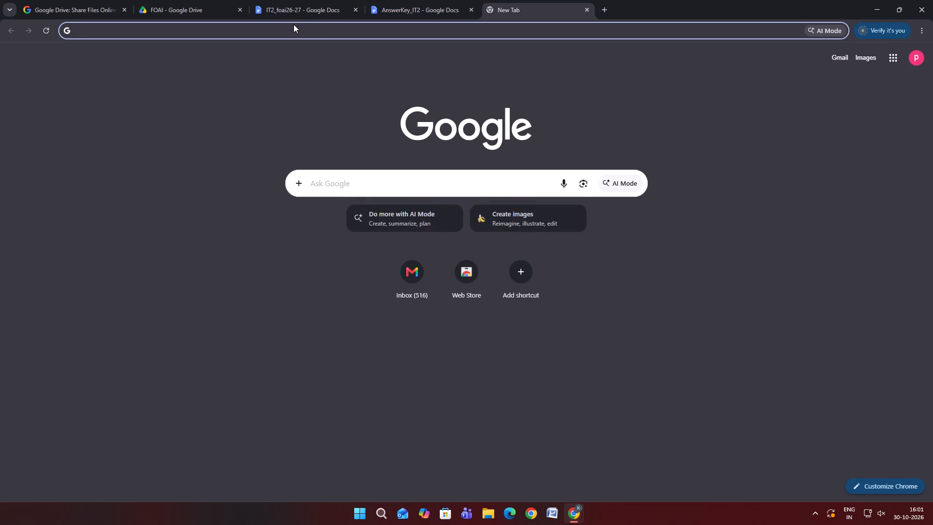
{"action": "key", "text": "ctrl+v"}
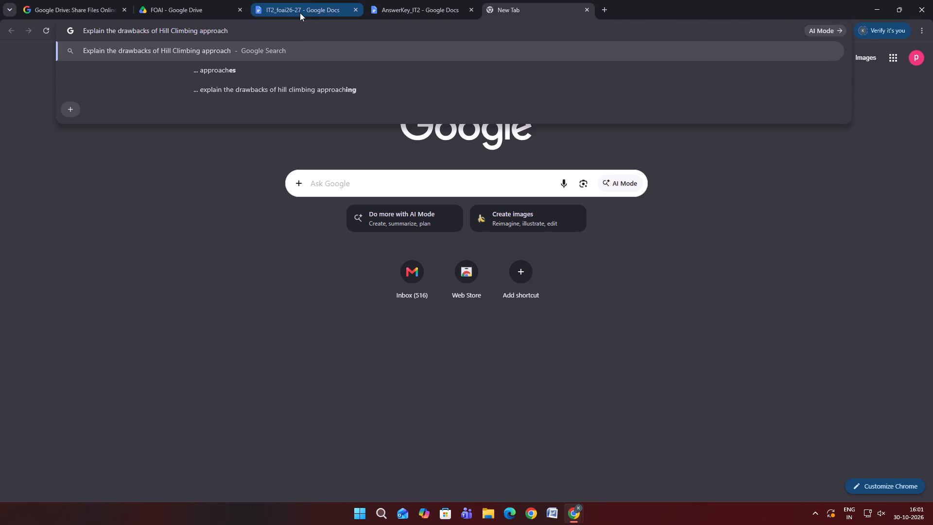
{"action": "key", "text": "Return"}
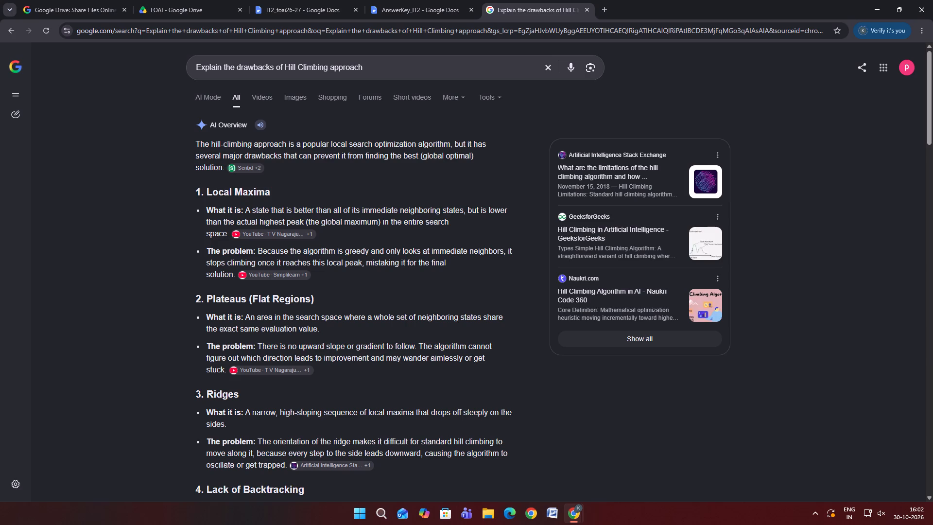
Copy the "1. Local Maxima" heading and its "What it is" point from the AI Overview into AnswerKey_IT2 below the question.
{"action": "left_click_drag", "start_coordinate": [198, 194], "coordinate": [227, 219]}
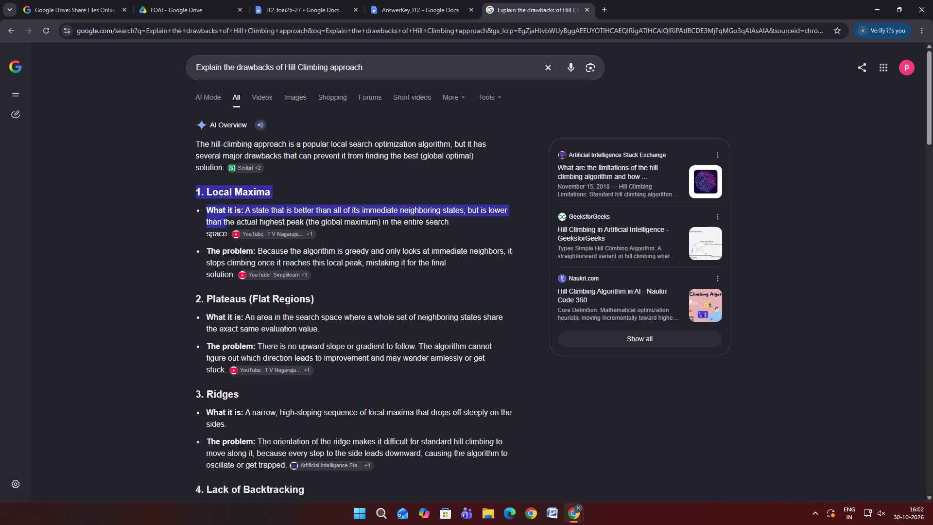
{"action": "left_click_drag", "start_coordinate": [227, 219], "coordinate": [228, 233]}
{"action": "right_click", "coordinate": [219, 220]}
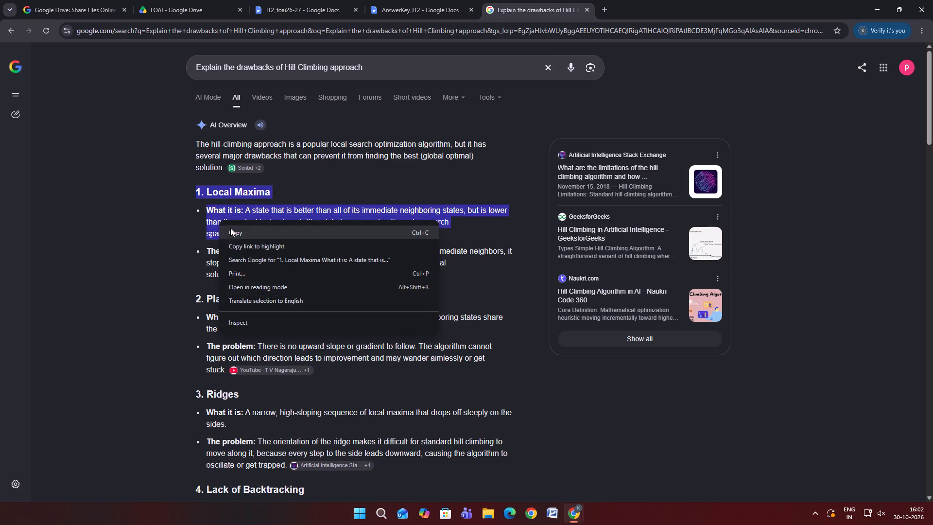
{"action": "left_click", "coordinate": [230, 230]}
{"action": "left_click", "coordinate": [398, 1]}
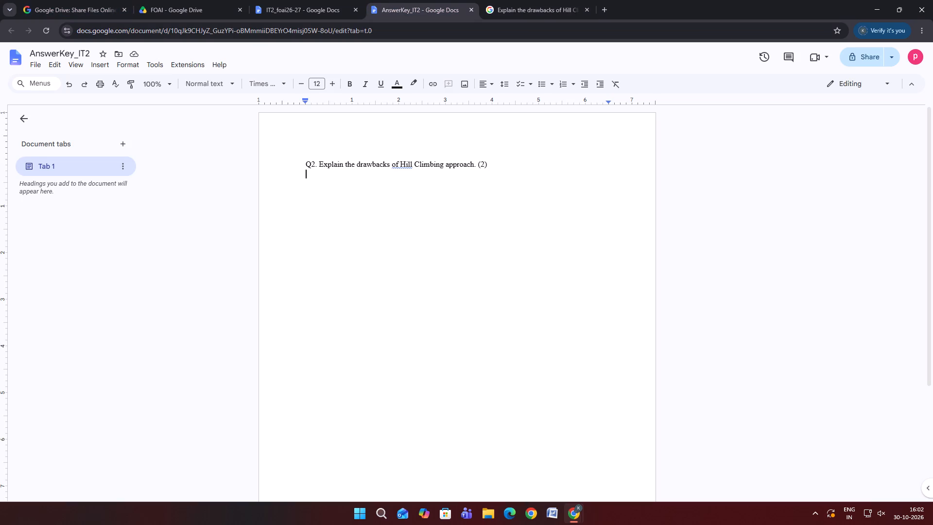
{"action": "right_click", "coordinate": [319, 182]}
{"action": "left_click", "coordinate": [360, 223]}
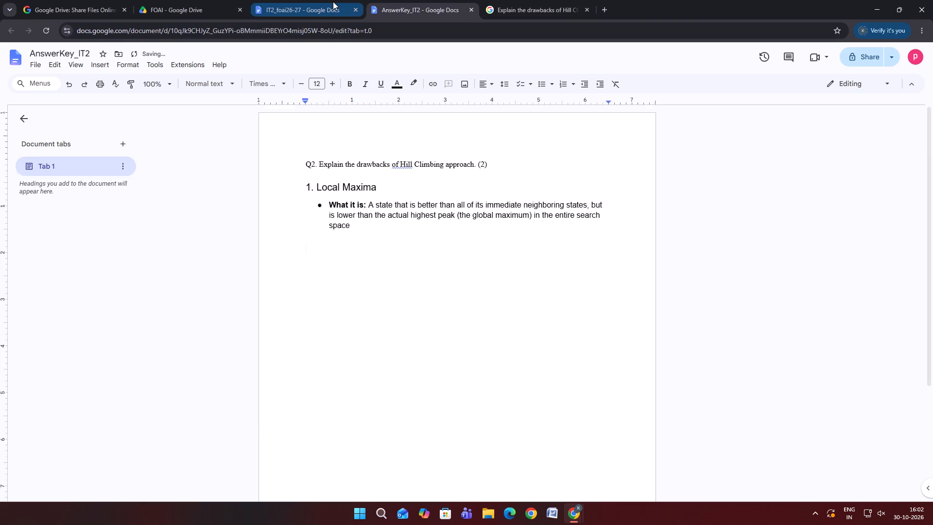
Copy "The problem" point of Local Maxima from the AI Overview into AnswerKey_IT2 below the "What it is" point.
{"action": "left_click", "coordinate": [333, 1]}
{"action": "left_click", "coordinate": [531, 0]}
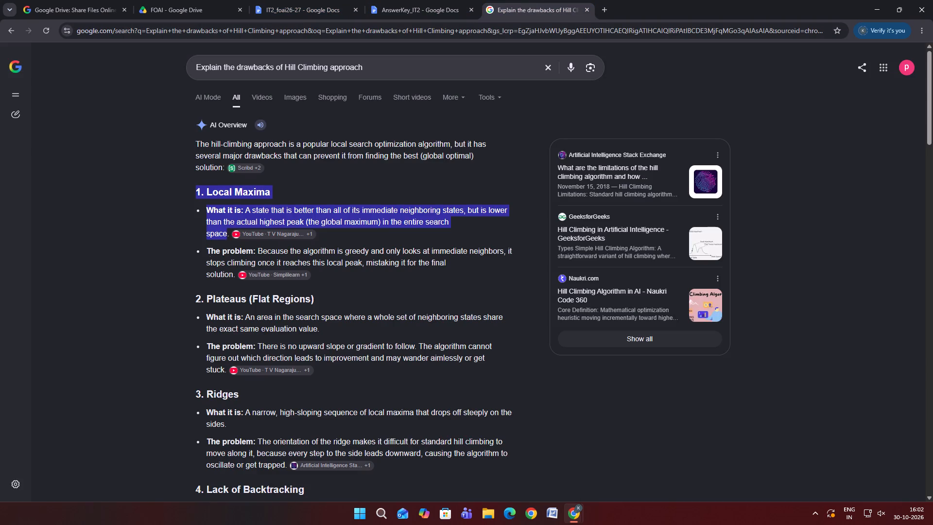
{"action": "left_click_drag", "start_coordinate": [206, 251], "coordinate": [236, 278]}
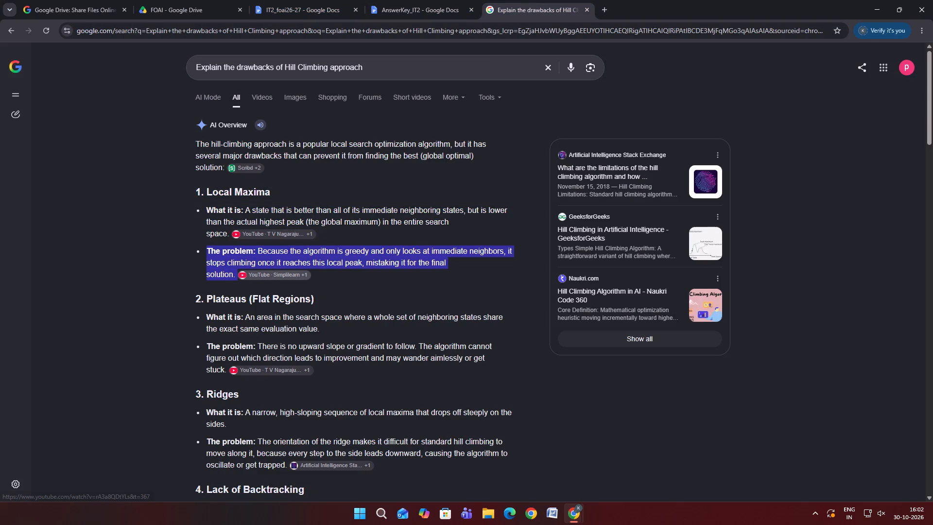
{"action": "left_click_drag", "start_coordinate": [236, 278], "coordinate": [234, 277]}
{"action": "right_click", "coordinate": [228, 267]}
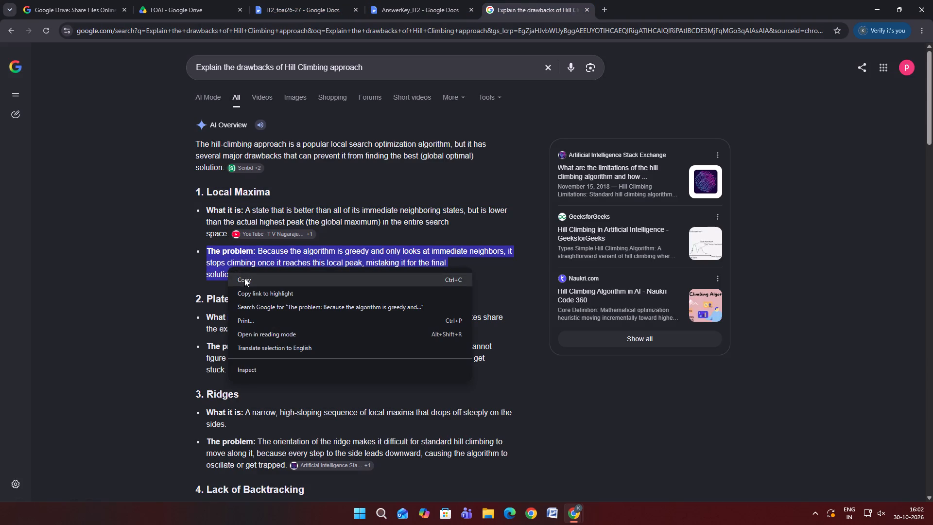
{"action": "left_click", "coordinate": [244, 279]}
{"action": "left_click", "coordinate": [385, 0]}
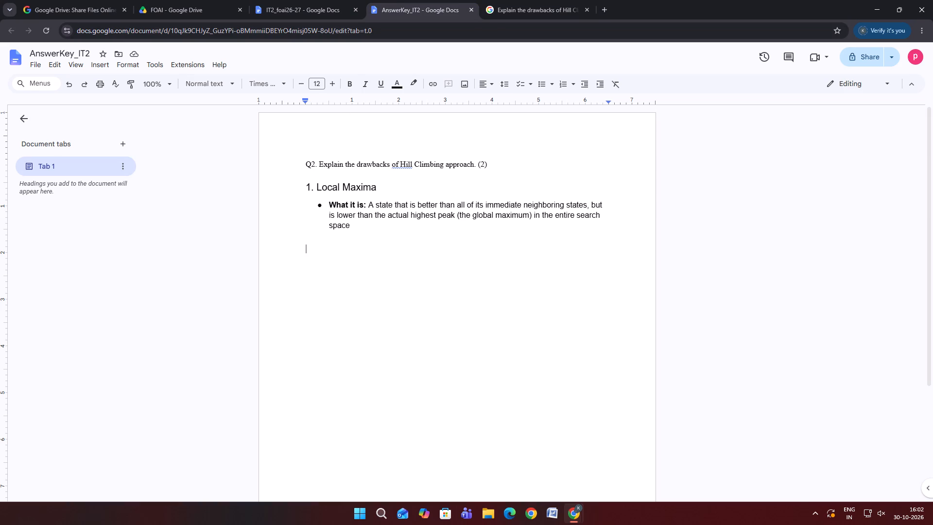
{"action": "right_click", "coordinate": [315, 248]}
{"action": "left_click", "coordinate": [339, 288]}
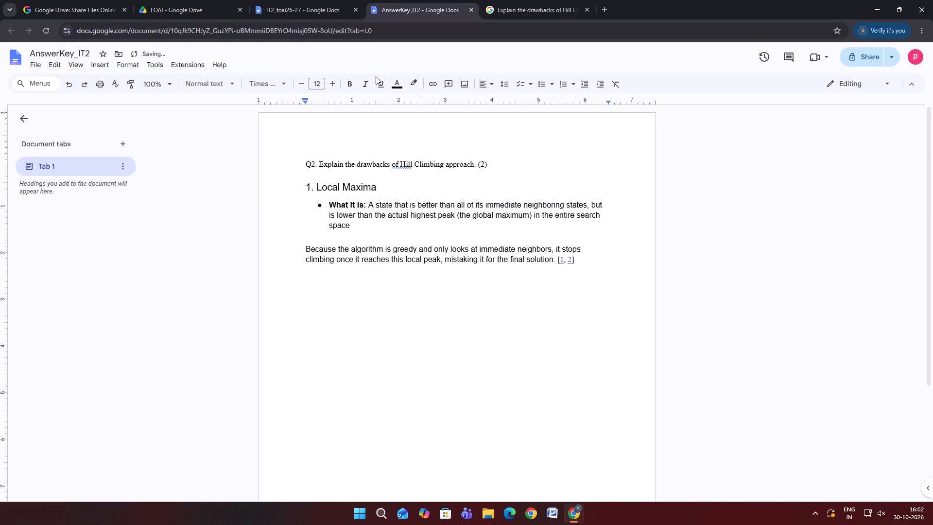
Copy the whole "2. Plateaus (Flat Regions)" section from the AI Overview into AnswerKey_IT2, below a blank line after the Local Maxima text.
{"action": "left_click", "coordinate": [525, 0]}
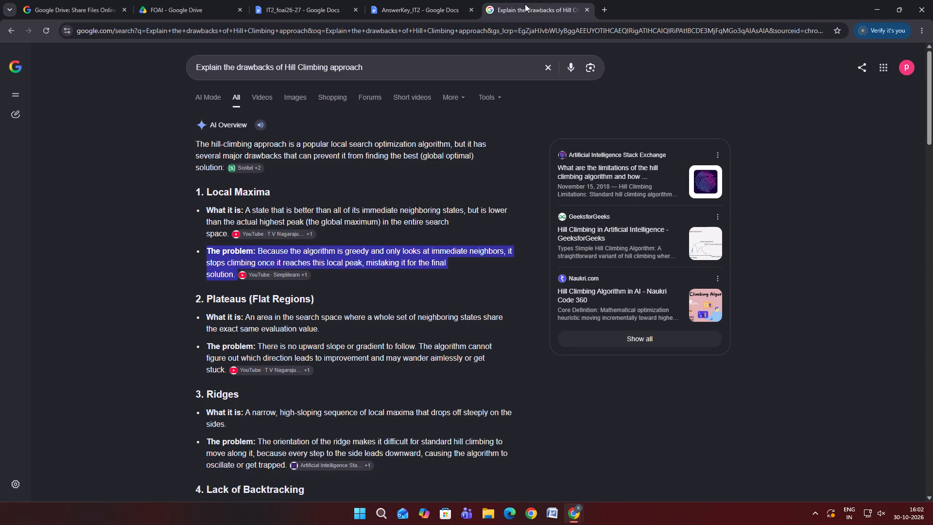
{"action": "left_click", "coordinate": [434, 4]}
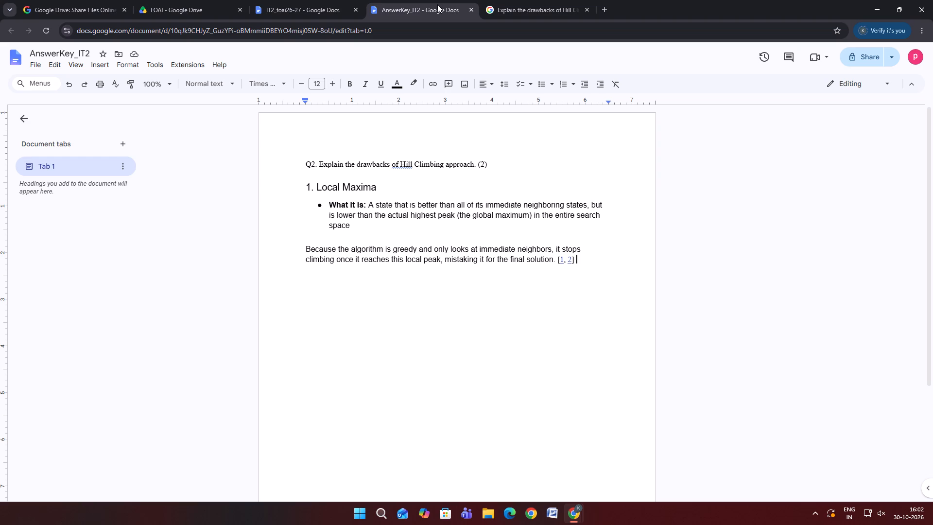
{"action": "left_click", "coordinate": [562, 1]}
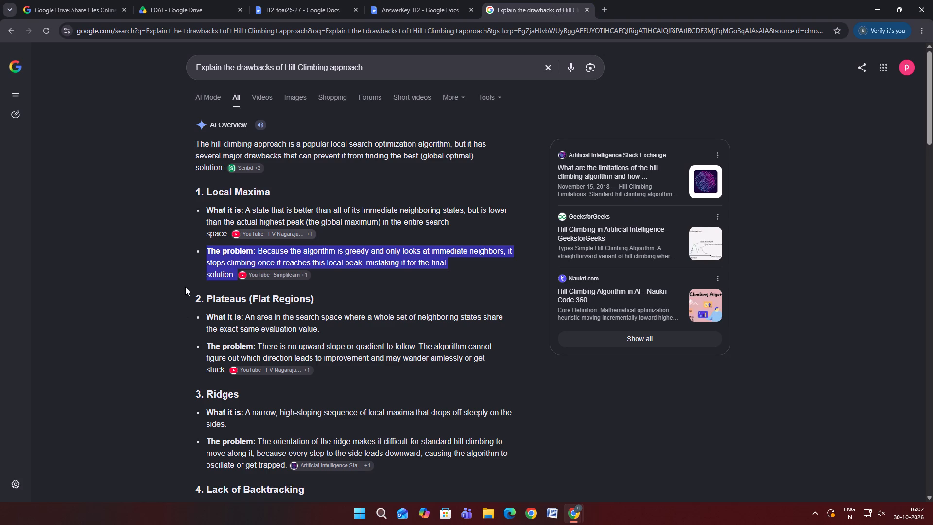
{"action": "left_click_drag", "start_coordinate": [194, 294], "coordinate": [232, 364]}
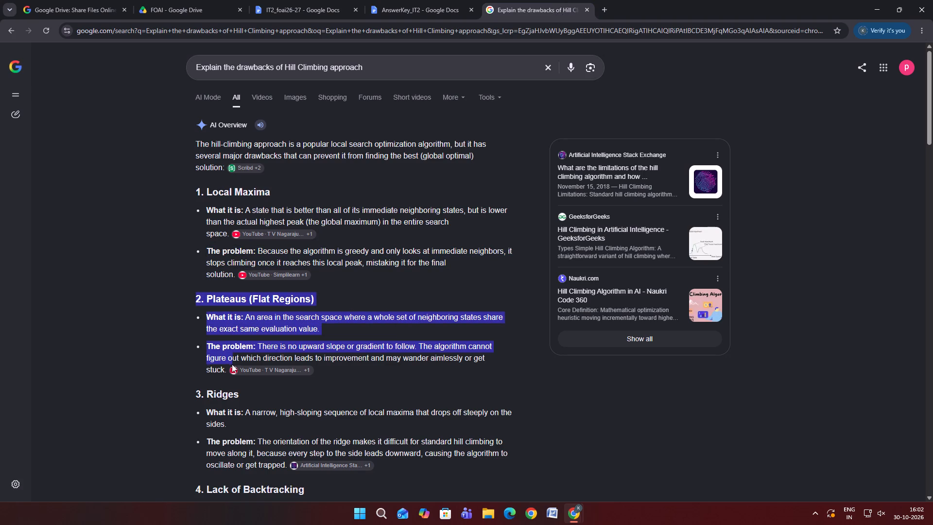
{"action": "left_click_drag", "start_coordinate": [232, 364], "coordinate": [227, 371]}
{"action": "right_click", "coordinate": [203, 333]}
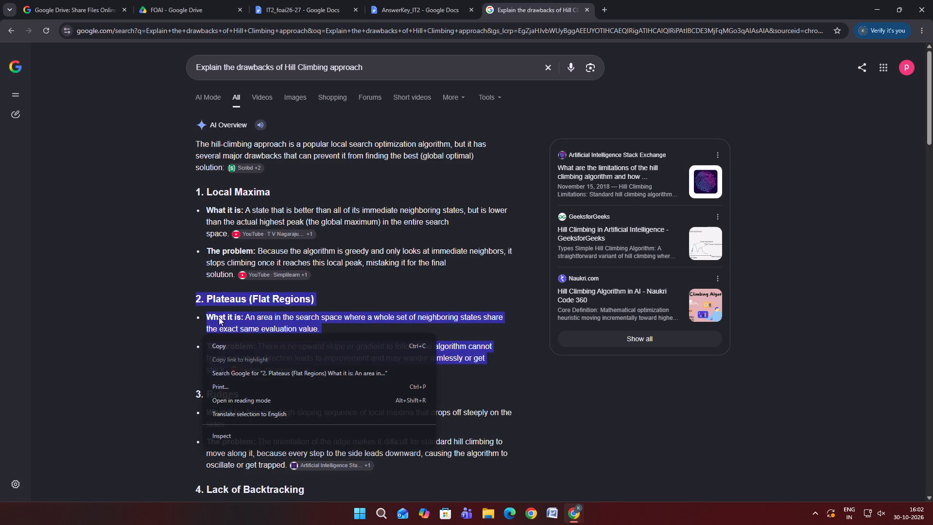
{"action": "left_click", "coordinate": [220, 341]}
{"action": "left_click", "coordinate": [453, 0]}
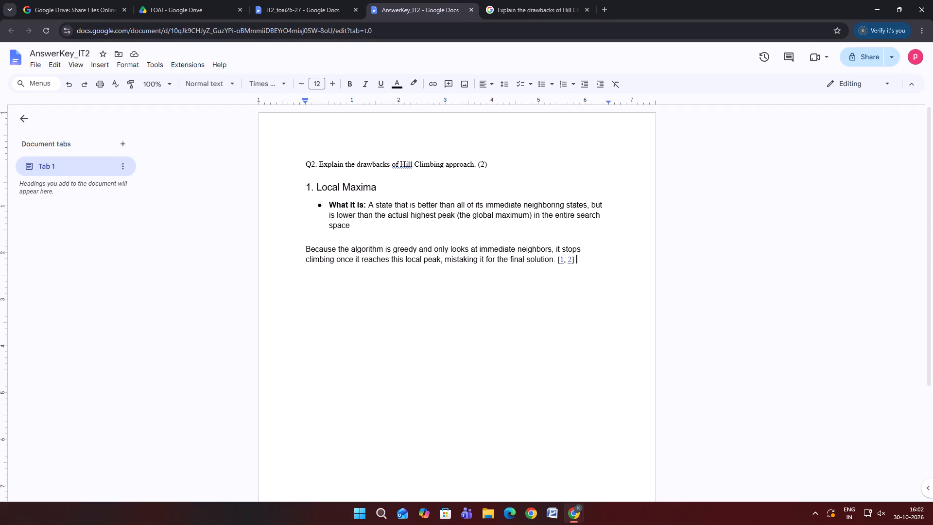
{"action": "key", "text": "Return"}
{"action": "key", "text": "Return"}
{"action": "key", "text": "ctrl+v"}
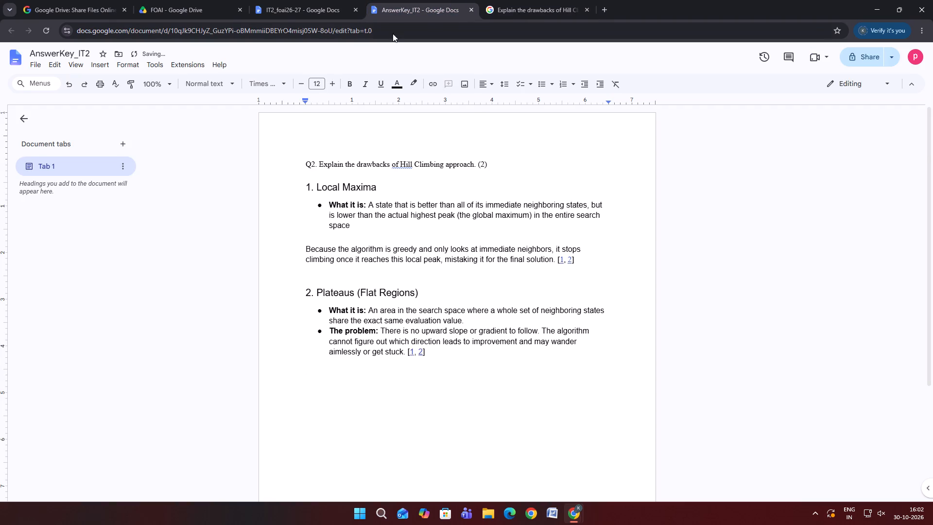
Copy the whole "3. Ridges" section from the AI Overview into AnswerKey_IT2 below the Plateaus section.
{"action": "left_click", "coordinate": [310, 4]}
{"action": "left_click", "coordinate": [546, 0]}
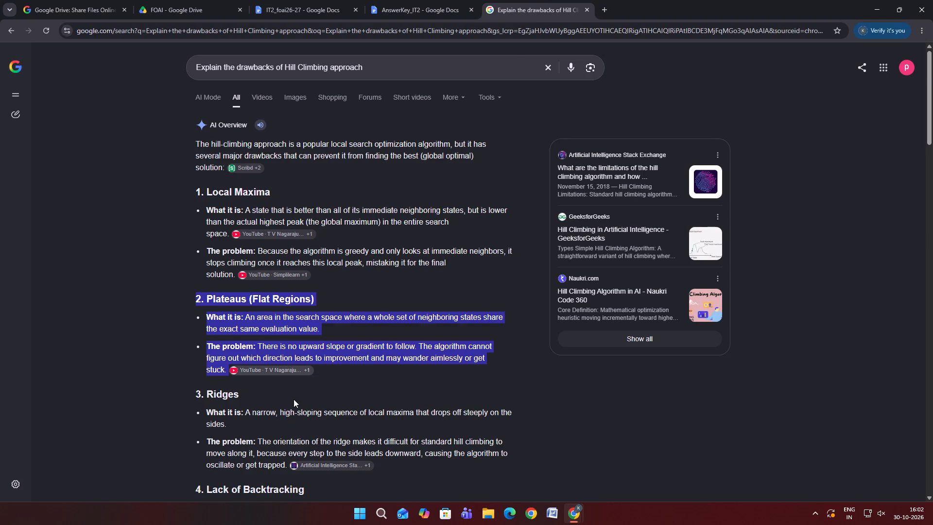
{"action": "scroll", "coordinate": [294, 399], "scroll_direction": "down", "scroll_amount": 3}
{"action": "left_click_drag", "start_coordinate": [195, 249], "coordinate": [225, 281]}
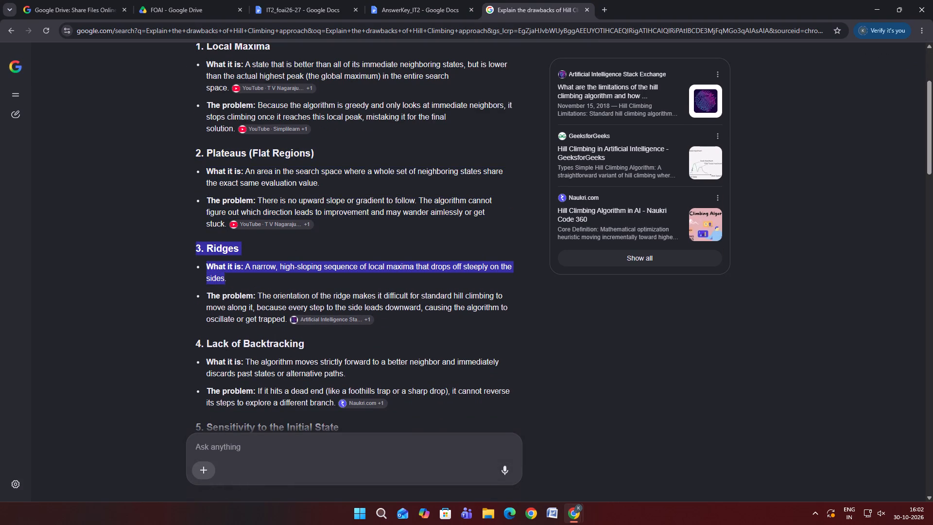
{"action": "left_click_drag", "start_coordinate": [225, 281], "coordinate": [286, 320]}
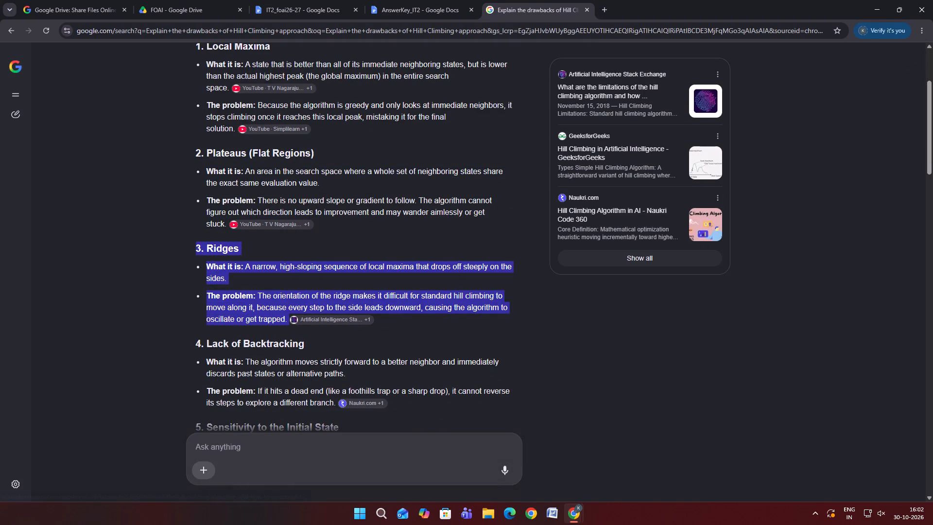
{"action": "key", "text": "ctrl+c"}
{"action": "left_click", "coordinate": [430, 2]}
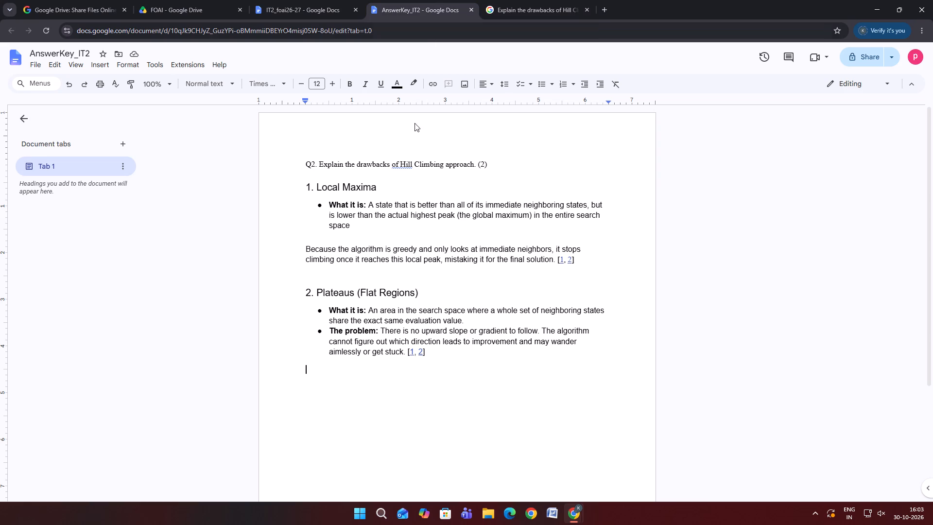
{"action": "key", "text": "ctrl+v"}
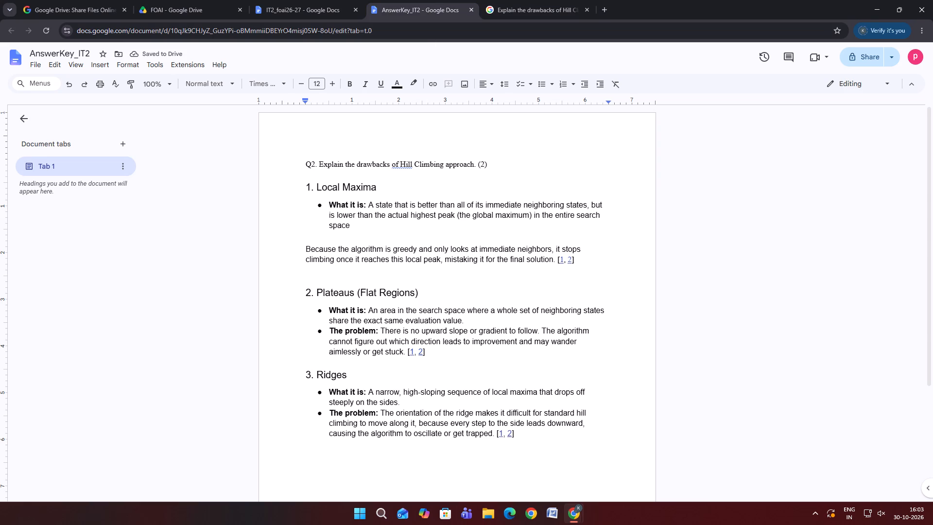
Delete the "[1, 2]" citation at the end of the Plateaus section in AnswerKey_IT2.
{"action": "left_click", "coordinate": [450, 356]}
{"action": "key", "text": "BackSpace"}
{"action": "key", "text": "BackSpace"}
{"action": "key", "text": "BackSpace"}
{"action": "key", "text": "BackSpace"}
{"action": "key", "text": "BackSpace"}
{"action": "key", "text": "BackSpace"}
{"action": "key", "text": "BackSpace"}
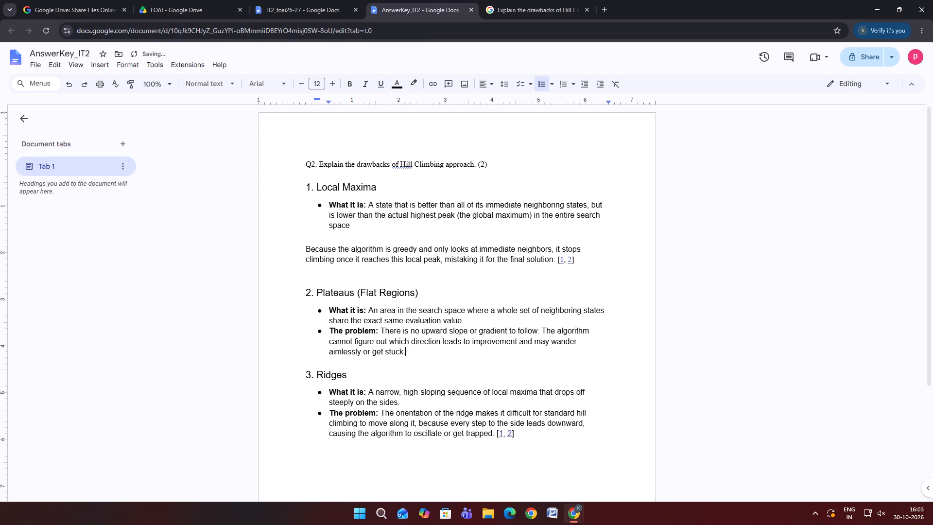
Delete the "[1, 2]" citation at the end of the Local Maxima paragraph.
{"action": "left_click", "coordinate": [591, 252]}
{"action": "left_click", "coordinate": [582, 264]}
{"action": "key", "text": "BackSpace"}
{"action": "key", "text": "BackSpace"}
{"action": "key", "text": "BackSpace"}
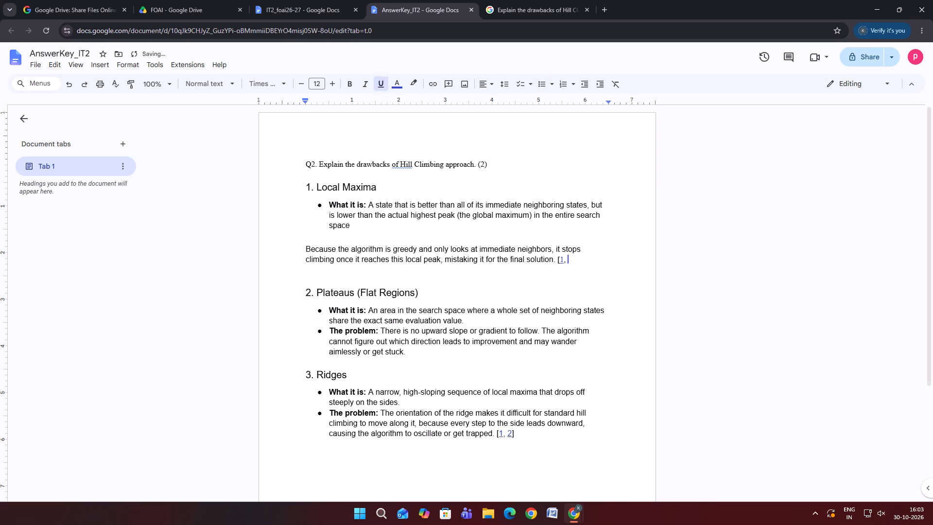
{"action": "key", "text": "BackSpace"}
{"action": "key", "text": "BackSpace"}
{"action": "key", "text": "BackSpace"}
{"action": "key", "text": "BackSpace"}
{"action": "key", "text": "BackSpace"}
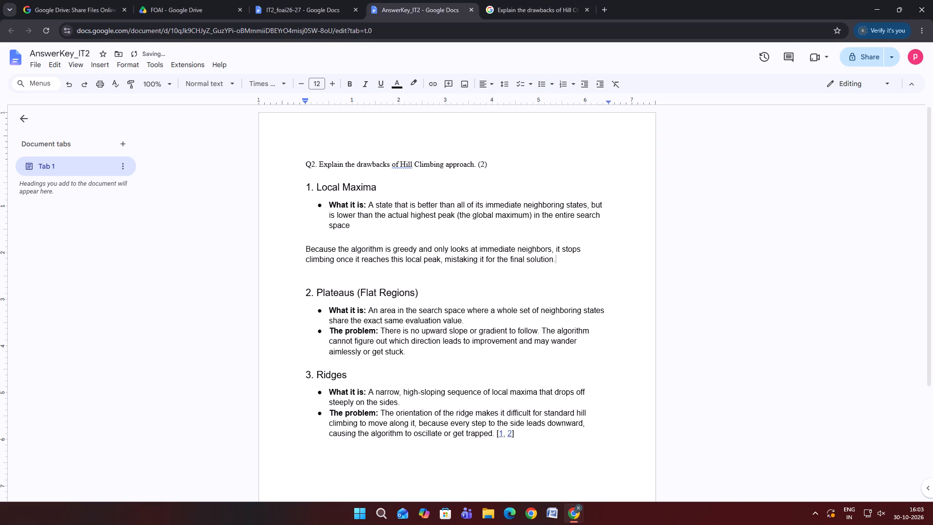
Delete the "[1, 2]" citation at the end of the Ridges section.
{"action": "left_click", "coordinate": [526, 431]}
{"action": "key", "text": "BackSpace"}
{"action": "key", "text": "BackSpace"}
{"action": "key", "text": "BackSpace"}
{"action": "key", "text": "BackSpace"}
{"action": "key", "text": "BackSpace"}
{"action": "key", "text": "BackSpace"}
{"action": "key", "text": "BackSpace"}
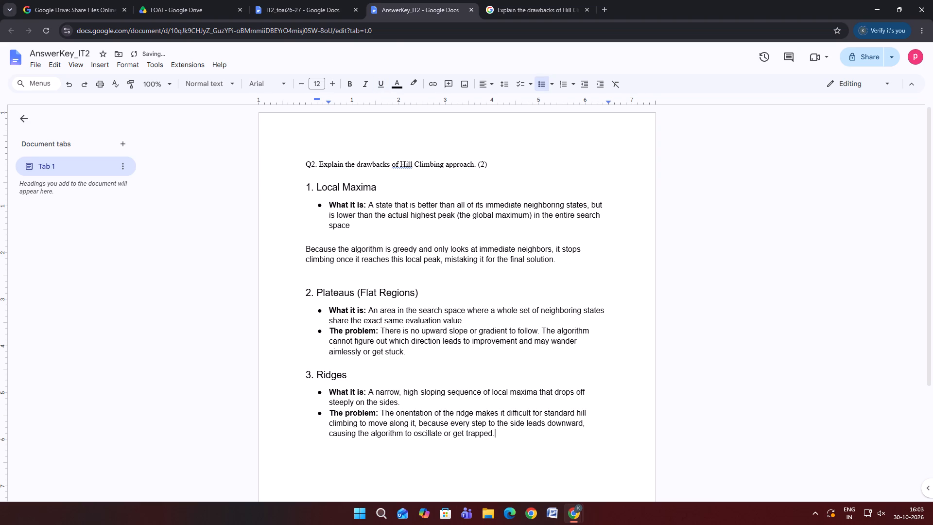
Open the Scribd result "Disadvantages of Hill Climbing in AI" from the Google search results.
{"action": "left_click", "coordinate": [594, 0]}
{"action": "left_click", "coordinate": [402, 394]}
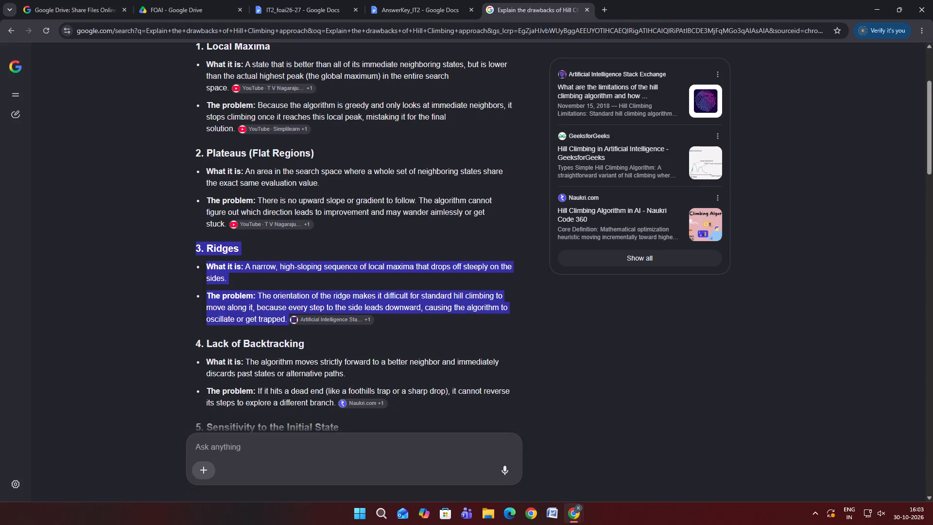
{"action": "scroll", "coordinate": [402, 389], "scroll_direction": "down", "scroll_amount": 6}
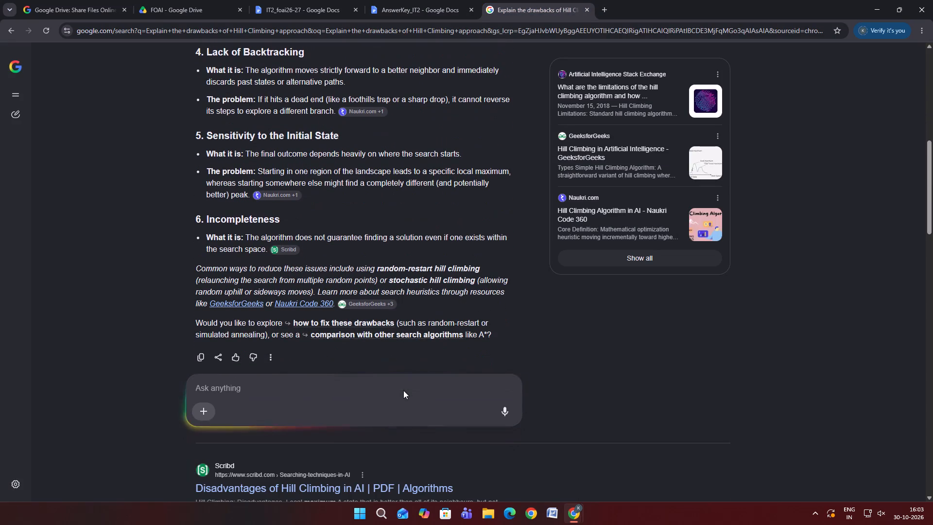
{"action": "scroll", "coordinate": [403, 390], "scroll_direction": "down", "scroll_amount": 2}
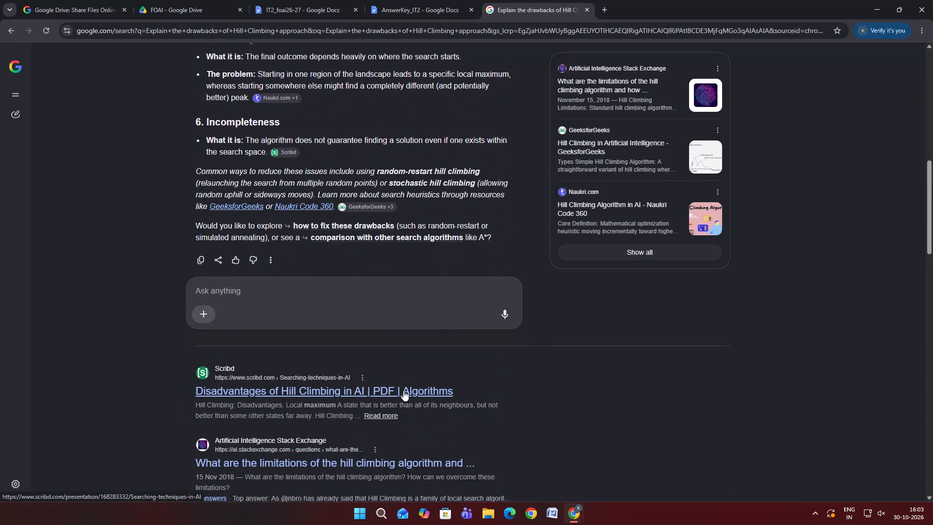
{"action": "left_click", "coordinate": [403, 390]}
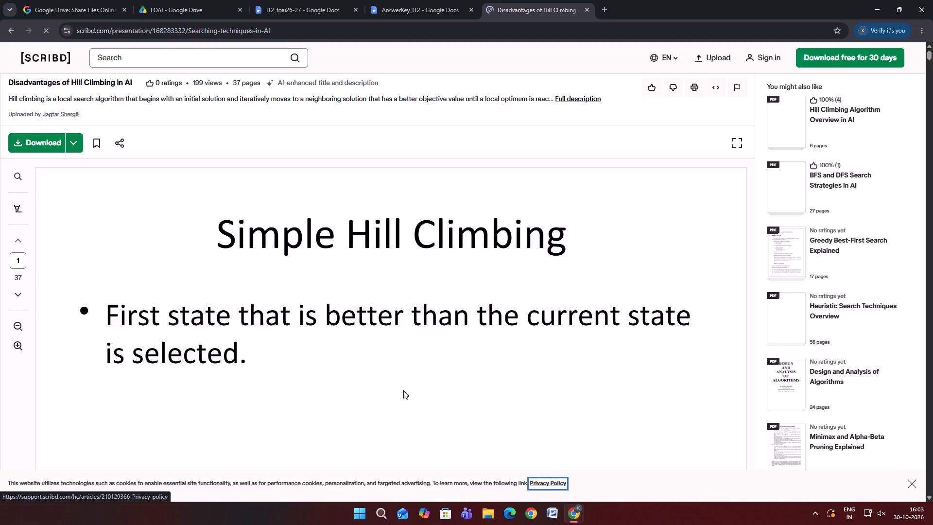
Look through the opening slides of the Scribd presentation to find its section on Hill Climbing disadvantages.
{"action": "scroll", "coordinate": [403, 390], "scroll_direction": "down", "scroll_amount": 8}
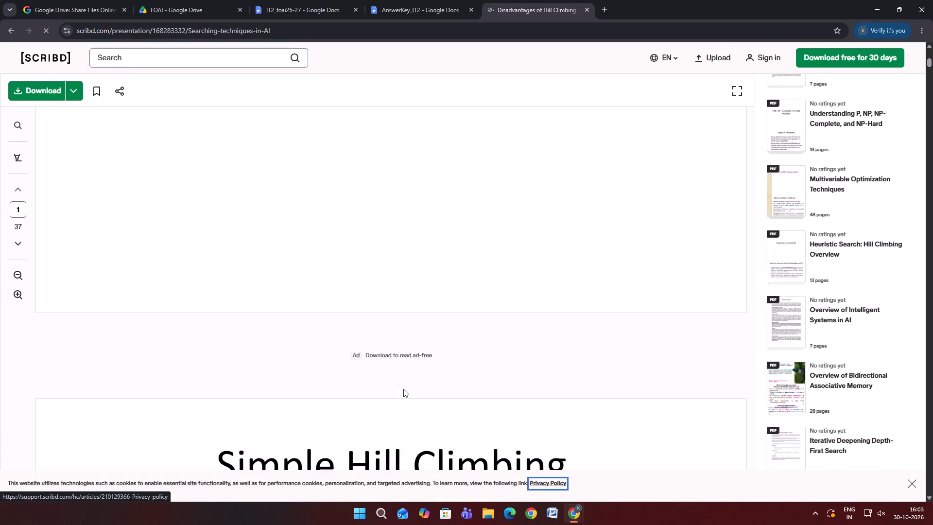
{"action": "scroll", "coordinate": [403, 389], "scroll_direction": "down", "scroll_amount": 15}
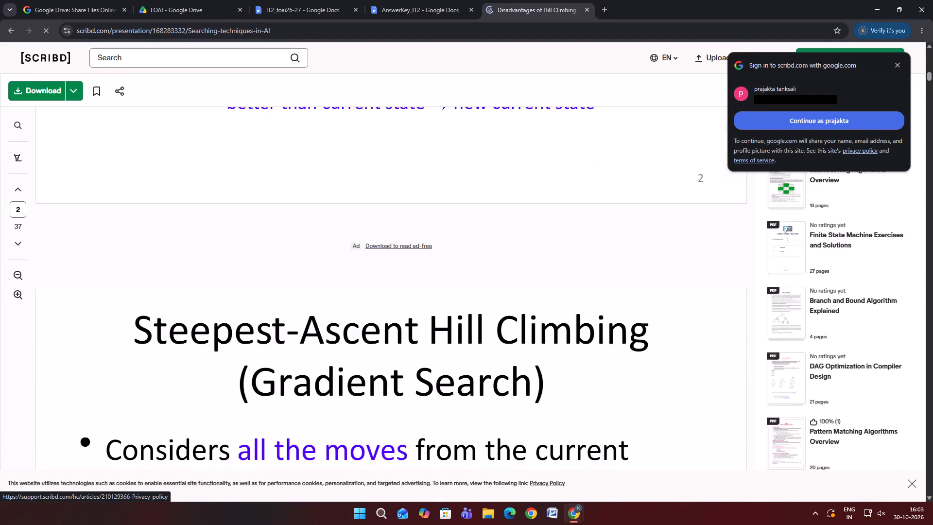
{"action": "scroll", "coordinate": [404, 393], "scroll_direction": "down", "scroll_amount": 10}
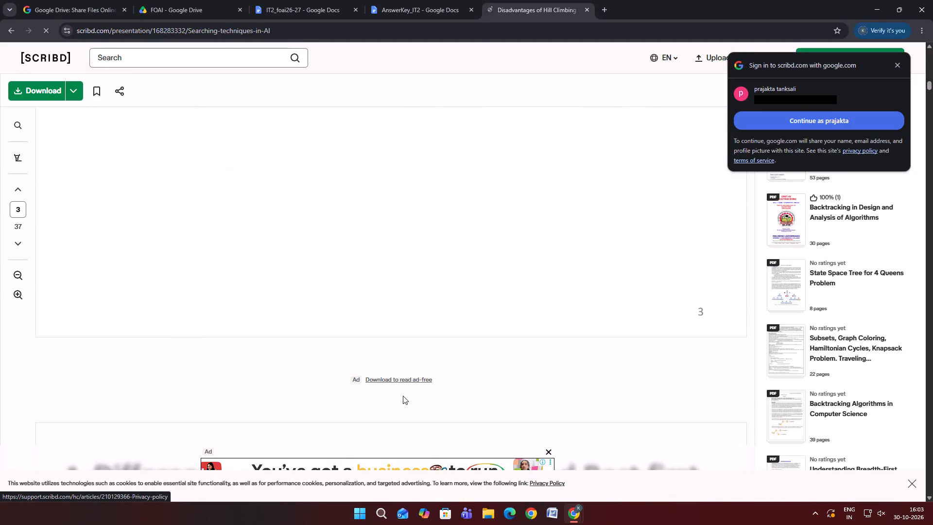
{"action": "scroll", "coordinate": [403, 396], "scroll_direction": "down", "scroll_amount": 7}
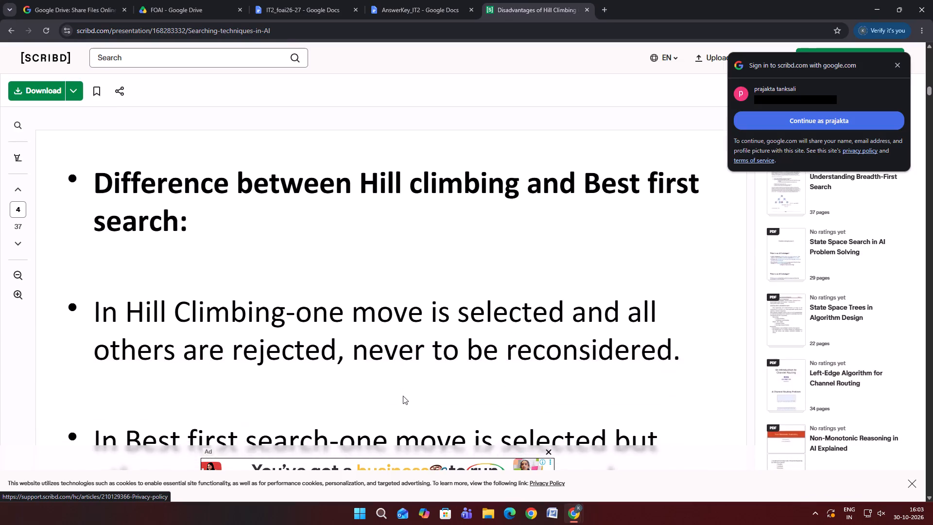
{"action": "scroll", "coordinate": [403, 396], "scroll_direction": "down", "scroll_amount": 13}
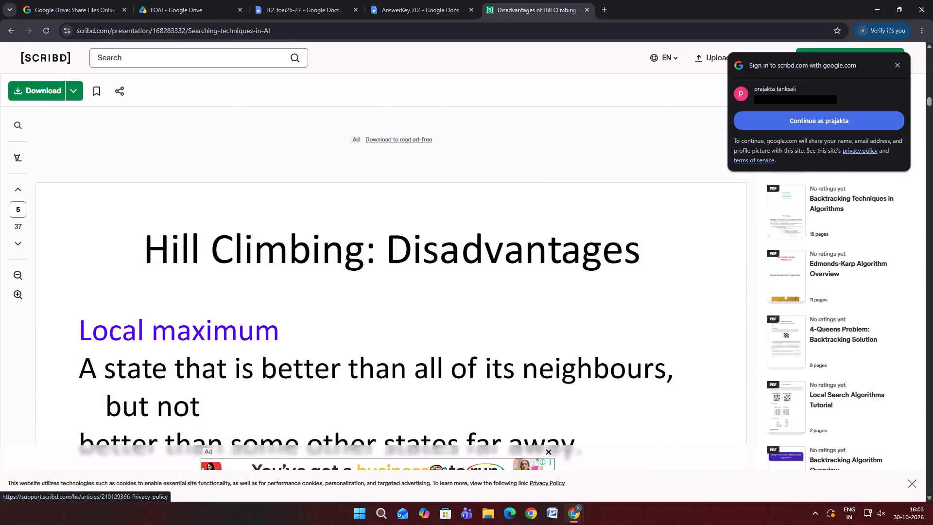
Examine the Hill Climbing disadvantages slides on local maximum, plateau and ridge, including their diagrams.
{"action": "scroll", "coordinate": [403, 401], "scroll_direction": "down", "scroll_amount": 3}
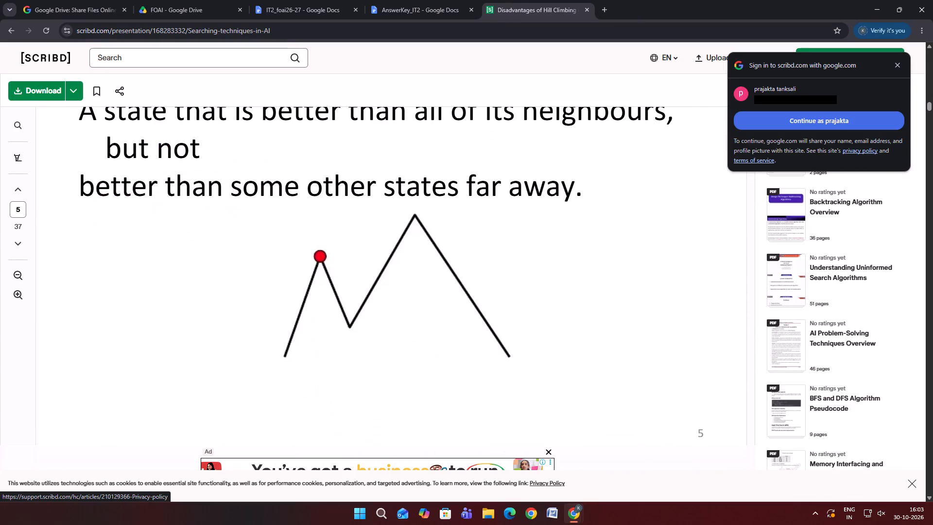
{"action": "scroll", "coordinate": [403, 401], "scroll_direction": "up", "scroll_amount": 1}
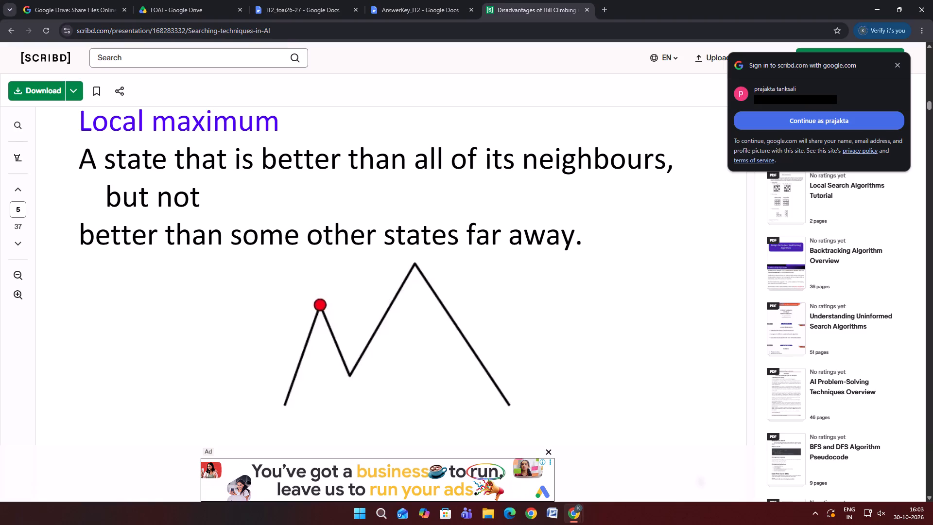
{"action": "scroll", "coordinate": [403, 401], "scroll_direction": "down", "scroll_amount": 9}
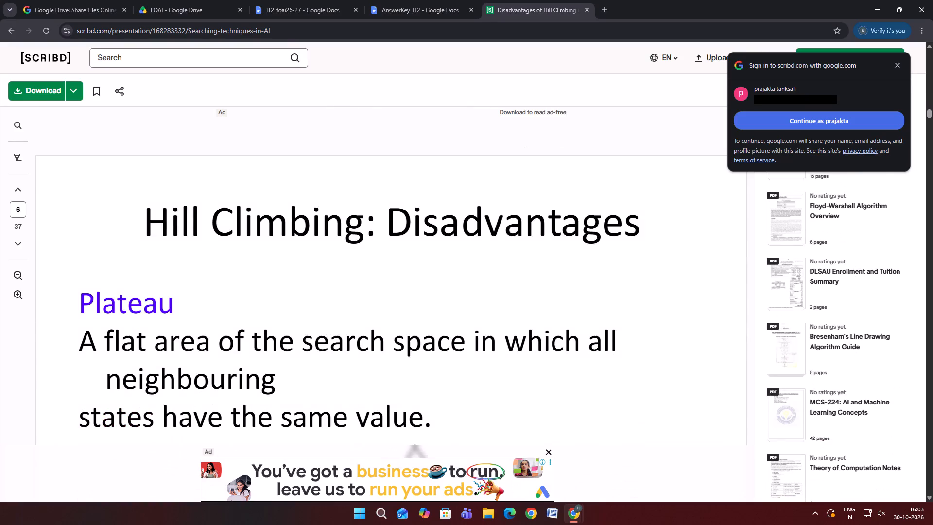
{"action": "scroll", "coordinate": [403, 401], "scroll_direction": "down", "scroll_amount": 3}
{"action": "scroll", "coordinate": [403, 401], "scroll_direction": "up", "scroll_amount": 1}
{"action": "scroll", "coordinate": [403, 401], "scroll_direction": "down", "scroll_amount": 3}
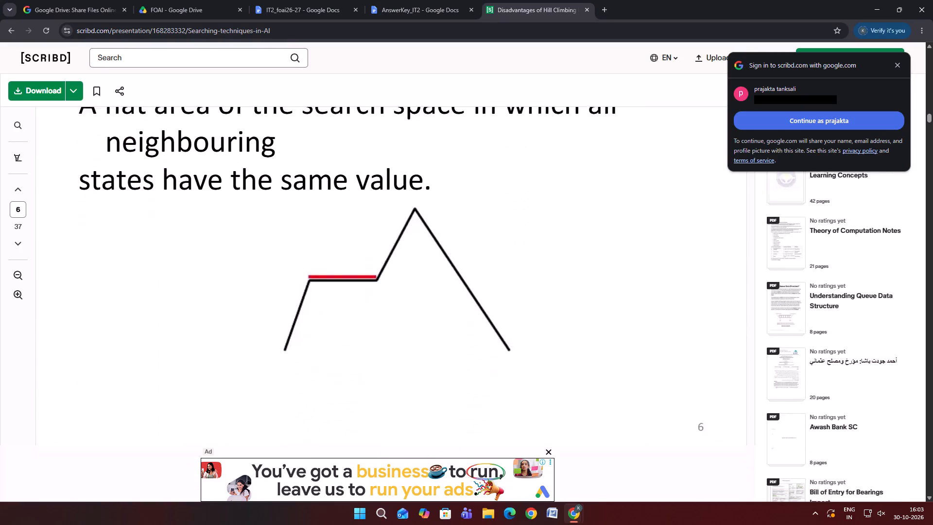
{"action": "scroll", "coordinate": [403, 401], "scroll_direction": "up", "scroll_amount": 2}
{"action": "scroll", "coordinate": [403, 401], "scroll_direction": "down", "scroll_amount": 2}
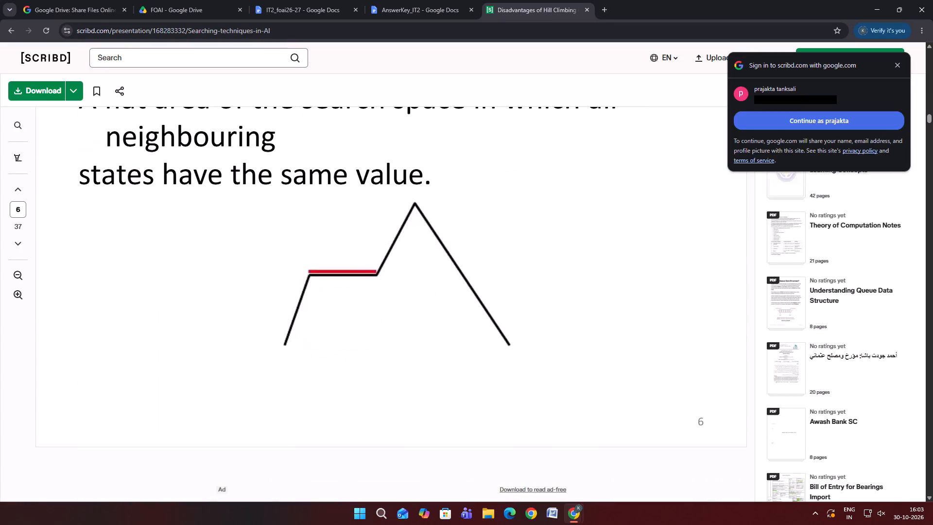
{"action": "scroll", "coordinate": [403, 401], "scroll_direction": "down", "scroll_amount": 4}
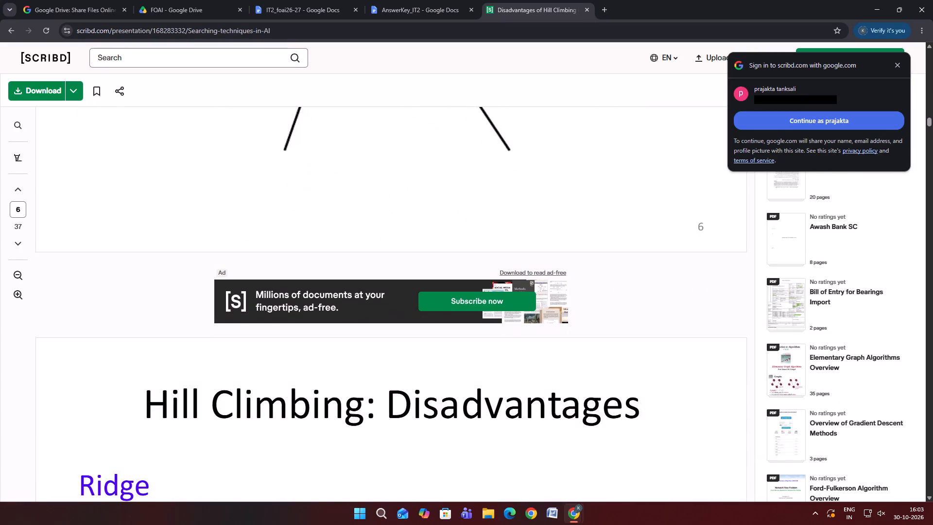
{"action": "scroll", "coordinate": [403, 401], "scroll_direction": "down", "scroll_amount": 6}
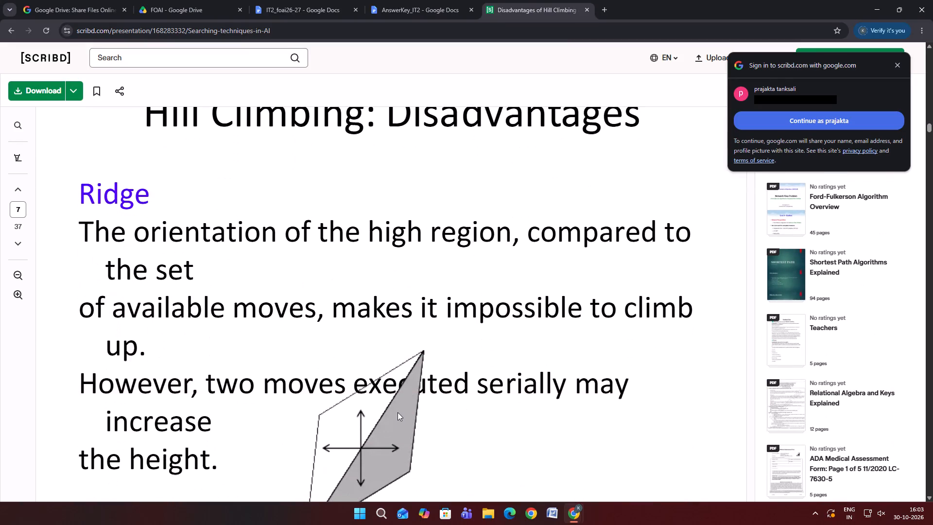
{"action": "scroll", "coordinate": [397, 421], "scroll_direction": "down", "scroll_amount": 1}
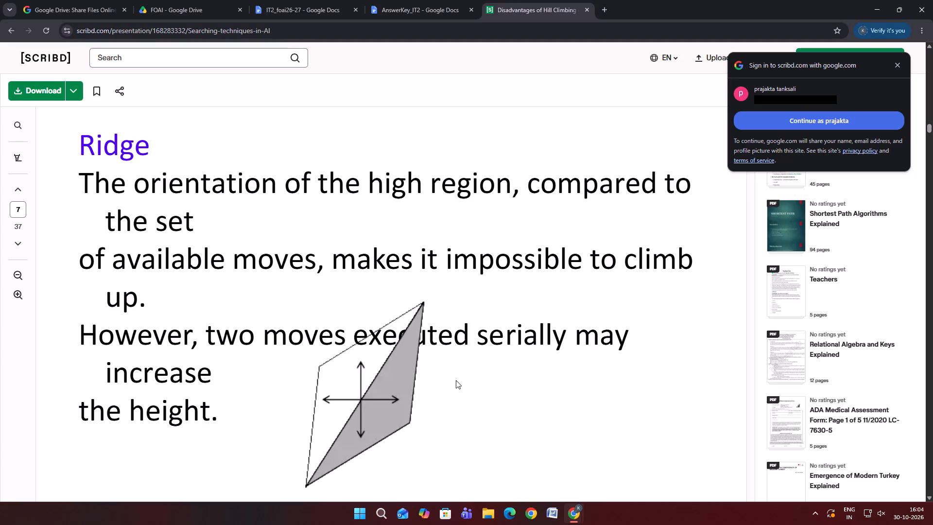
Review the following slides on ways out, the local method and the Blocks World example, and close the Scribd presentation.
{"action": "scroll", "coordinate": [456, 380], "scroll_direction": "down", "scroll_amount": 5}
{"action": "scroll", "coordinate": [472, 416], "scroll_direction": "down", "scroll_amount": 4}
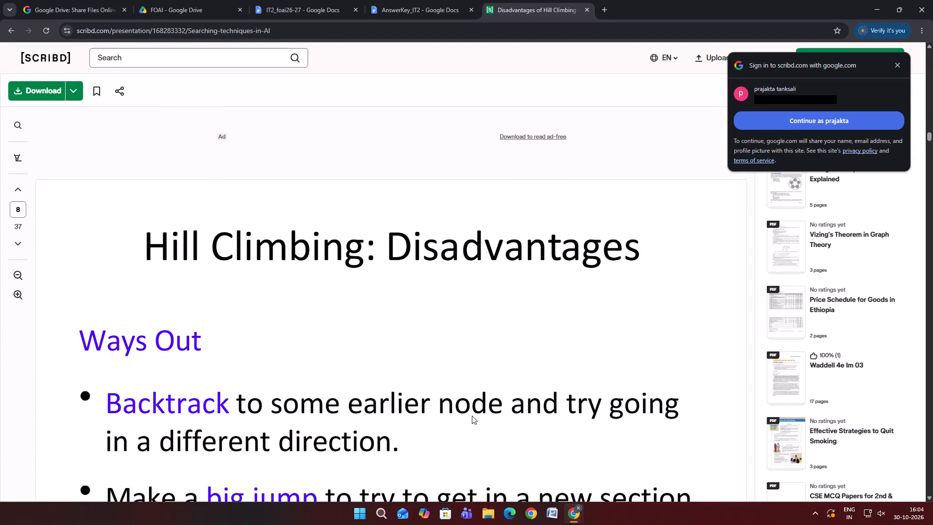
{"action": "scroll", "coordinate": [472, 413], "scroll_direction": "down", "scroll_amount": 17}
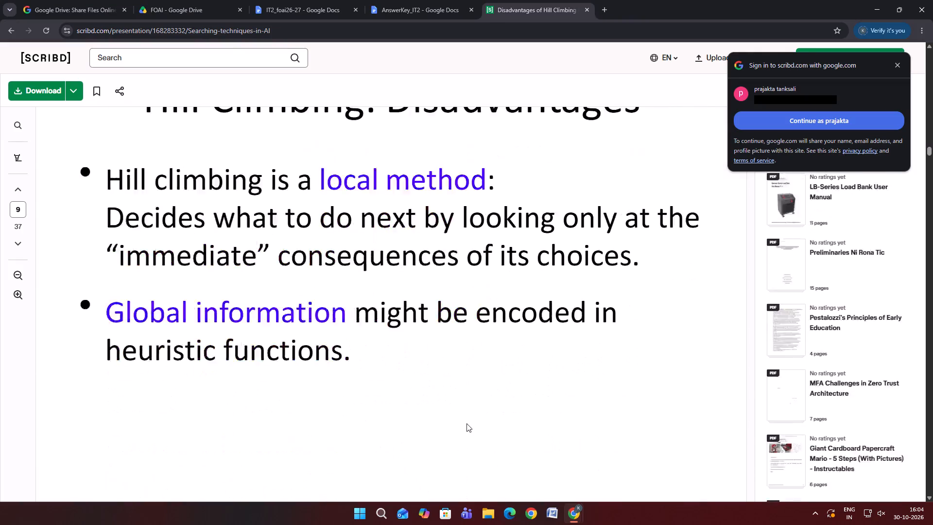
{"action": "scroll", "coordinate": [466, 423], "scroll_direction": "down", "scroll_amount": 12}
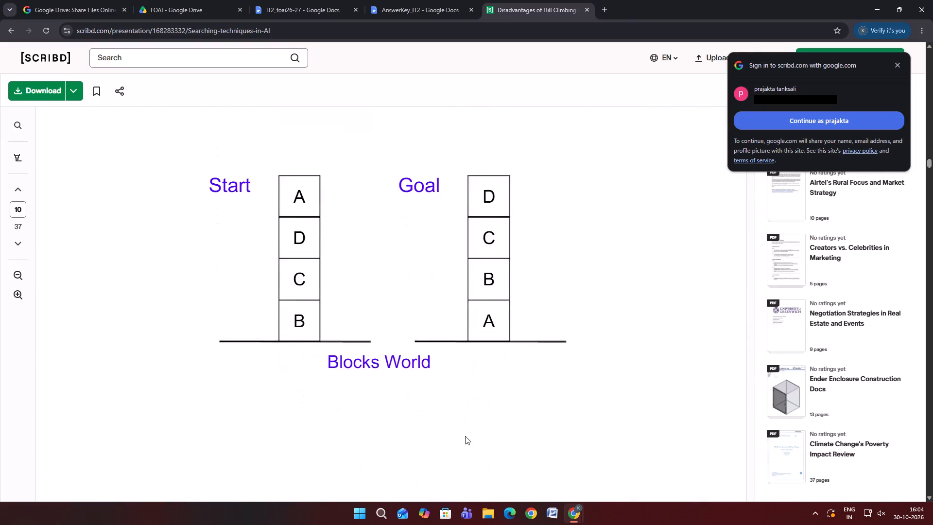
{"action": "scroll", "coordinate": [465, 436], "scroll_direction": "down", "scroll_amount": 13}
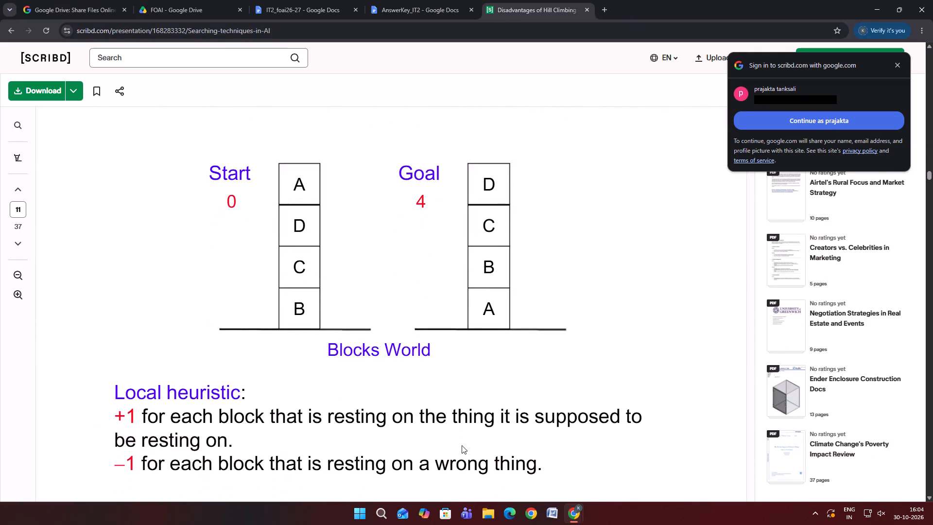
{"action": "left_click", "coordinate": [589, 7]}
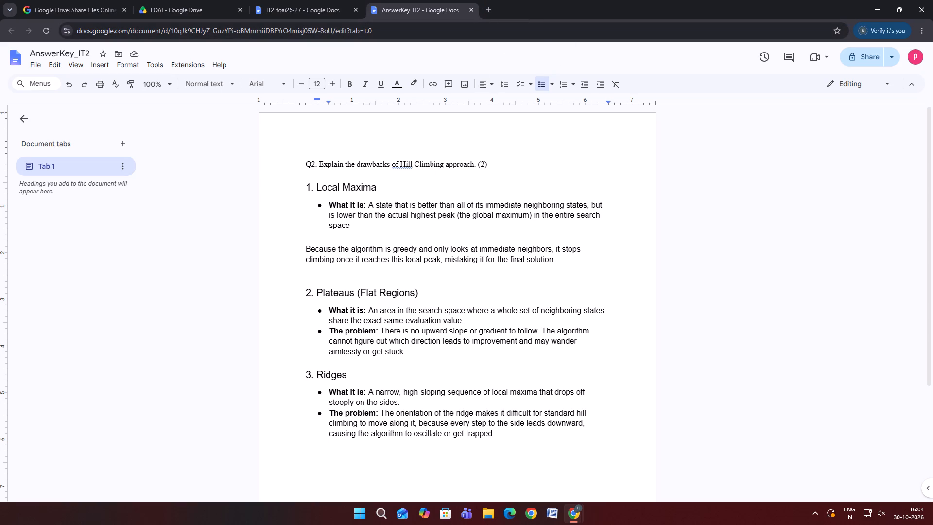
Set the whole Q2 question and answer text in AnswerKey_IT2 to Times New Roman, size 12.
{"action": "left_click_drag", "start_coordinate": [307, 159], "coordinate": [580, 424]}
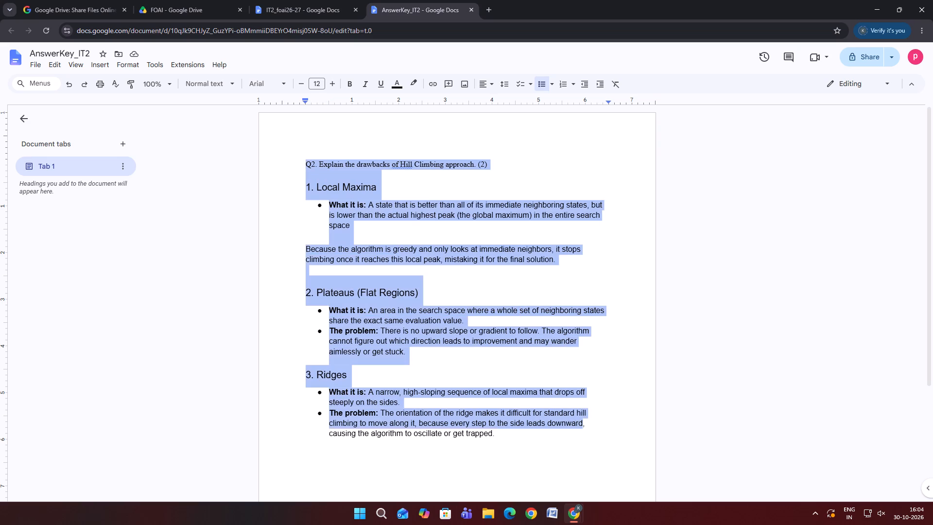
{"action": "left_click_drag", "start_coordinate": [580, 424], "coordinate": [572, 454]}
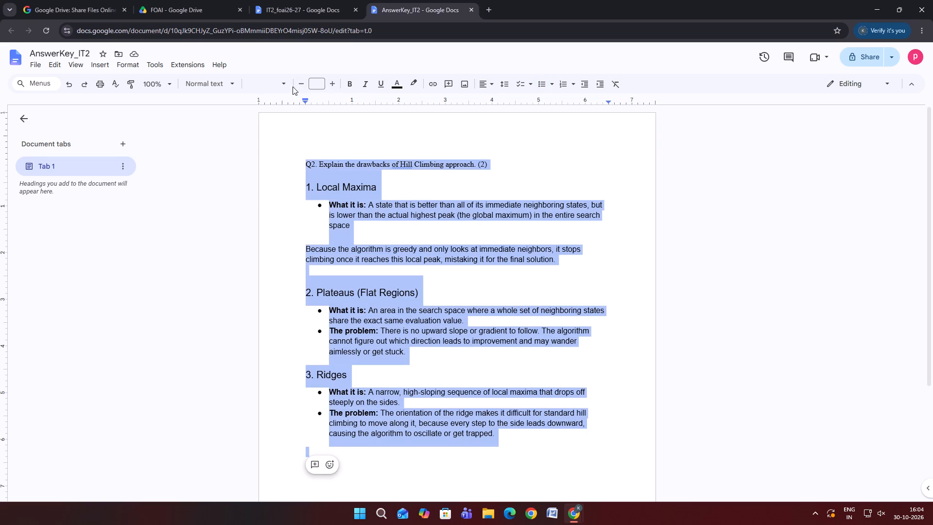
{"action": "left_click", "coordinate": [279, 85]}
{"action": "left_click", "coordinate": [301, 141]}
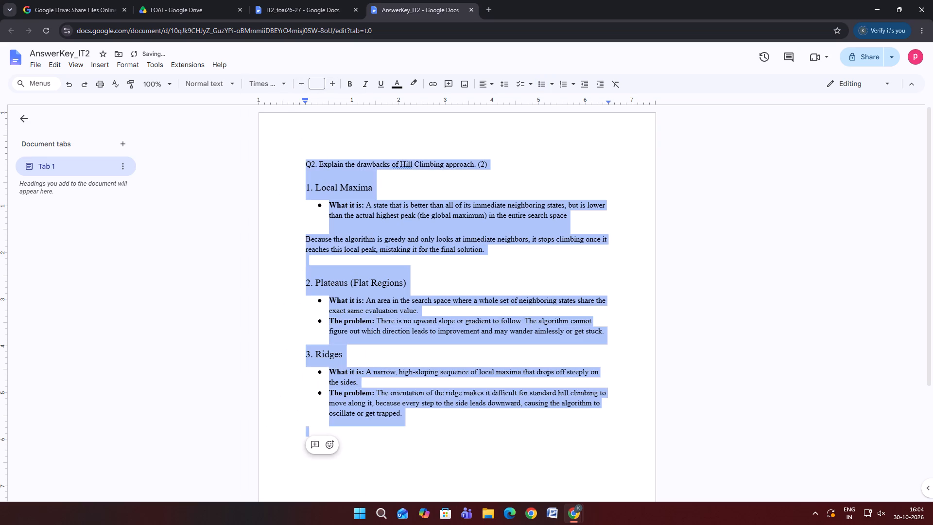
{"action": "left_click", "coordinate": [320, 82]}
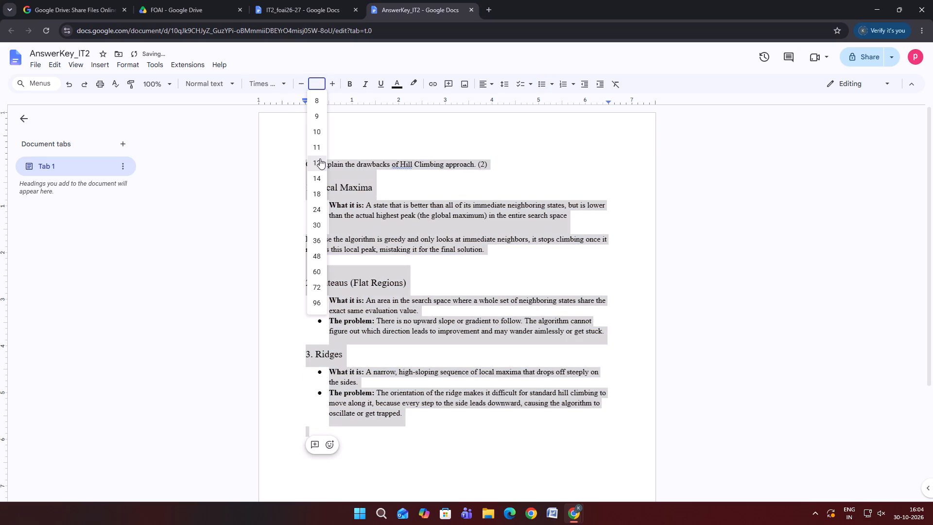
{"action": "left_click", "coordinate": [319, 160]}
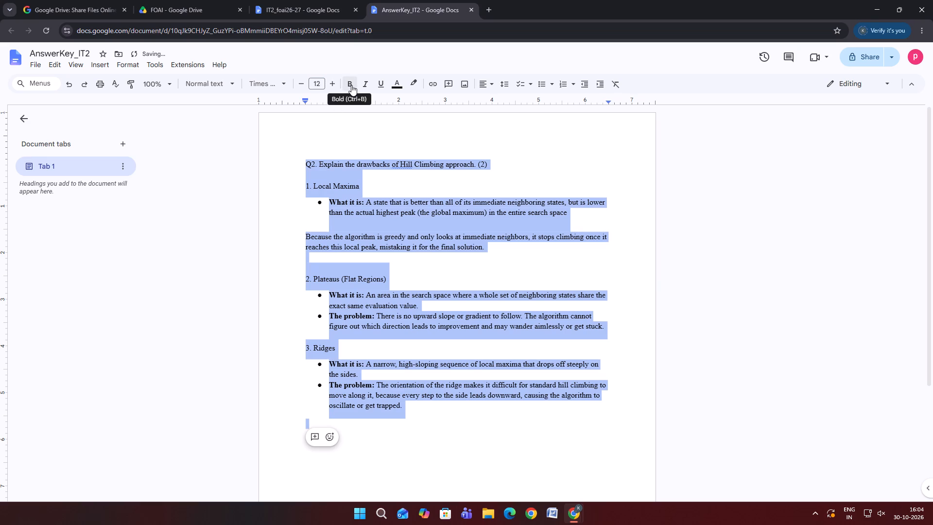
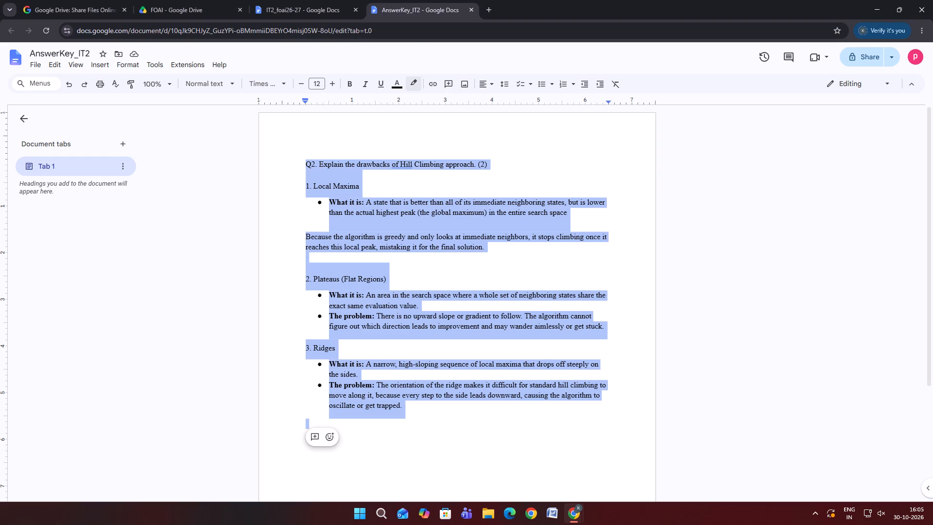
Remove all bold formatting from the selected Q2 question and answer text.
{"action": "left_click", "coordinate": [351, 84]}
{"action": "left_click", "coordinate": [351, 84]}
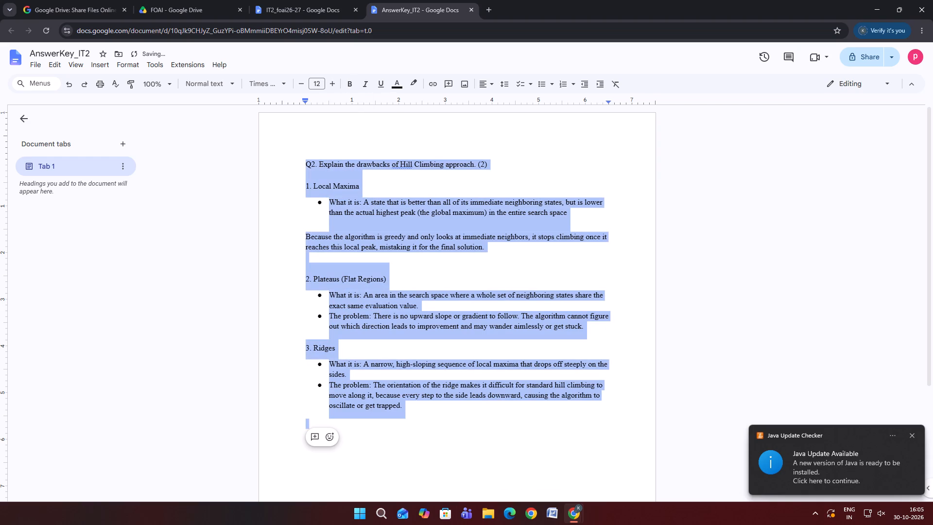
Delete the "What it is:" label and its bullet under Local Maxima, leaving the definition as a plain paragraph.
{"action": "left_click", "coordinate": [364, 205]}
{"action": "key", "text": "BackSpace"}
{"action": "key", "text": "BackSpace"}
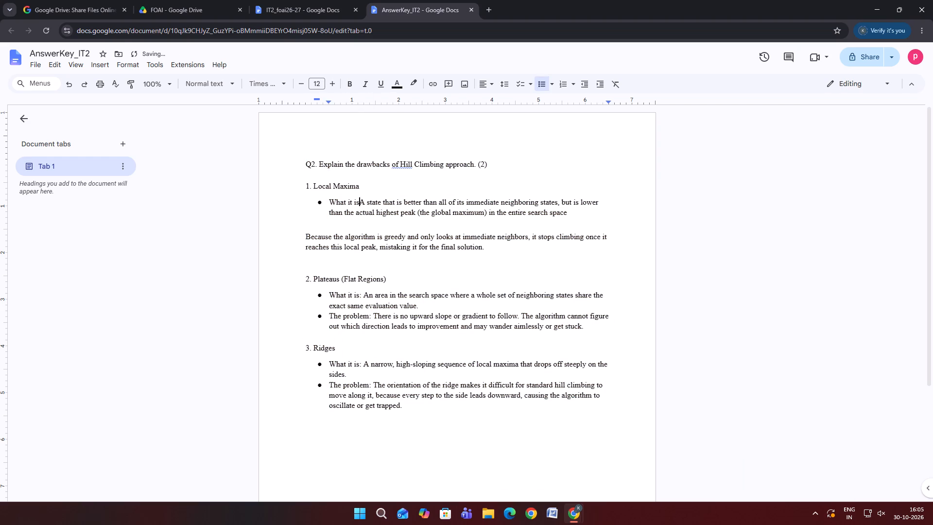
{"action": "key", "text": "BackSpace"}
{"action": "key", "text": "BackSpace"}
{"action": "key", "text": "BackSpace"}
{"action": "key", "text": "BackSpace"}
{"action": "key", "text": "BackSpace"}
{"action": "key", "text": "BackSpace"}
{"action": "key", "text": "BackSpace"}
{"action": "key", "text": "BackSpace"}
{"action": "key", "text": "BackSpace"}
{"action": "key", "text": "BackSpace"}
{"action": "key", "text": "BackSpace"}
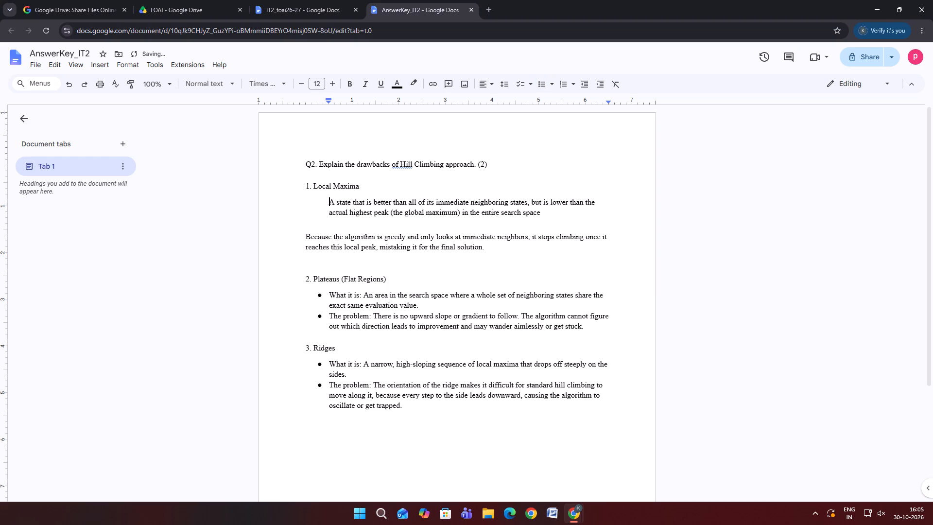
{"action": "key", "text": "BackSpace"}
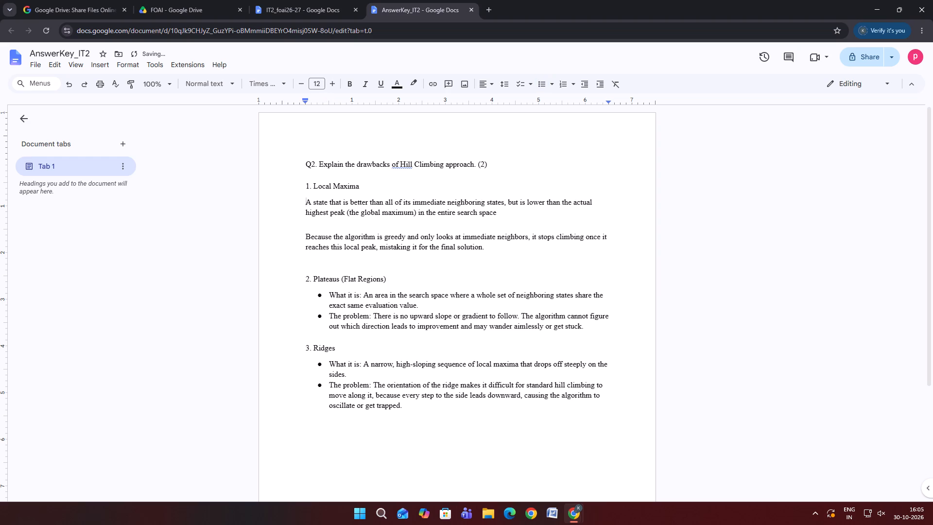
Join the "Because the algorithm is greedy" sentence to the Local Maxima definition, separated by a period and a space.
{"action": "left_click", "coordinate": [306, 237]}
{"action": "key", "text": "BackSpace"}
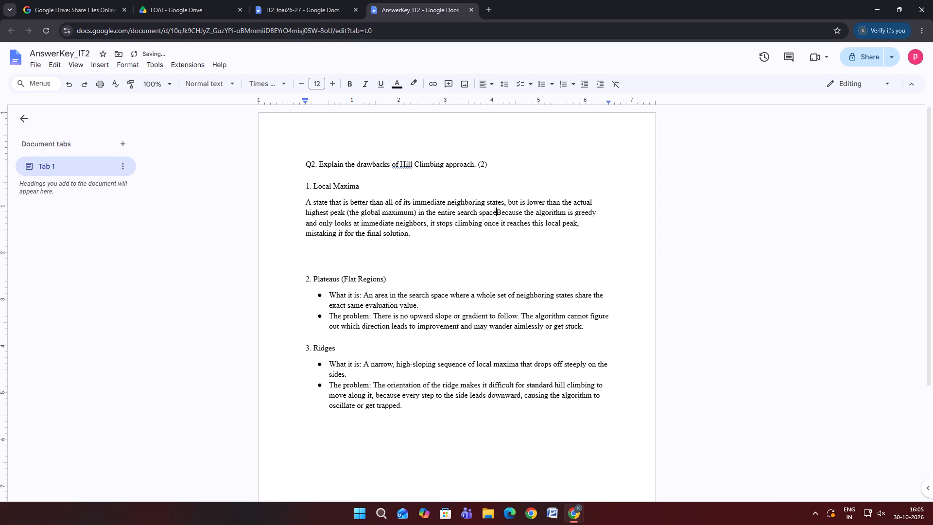
{"action": "key", "text": "period"}
{"action": "key", "text": "space"}
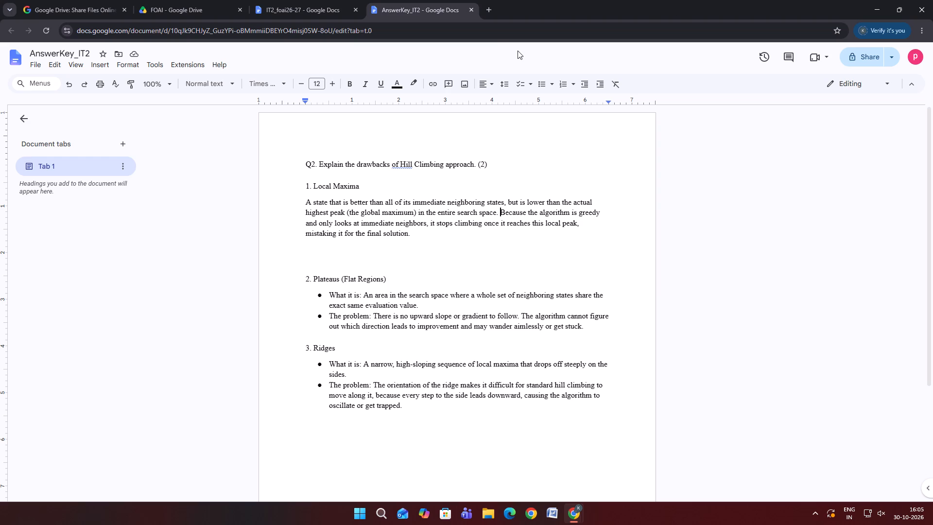
Remove the extra blank line above the "2. Plateaus (Flat Regions)" heading.
{"action": "left_click", "coordinate": [309, 265]}
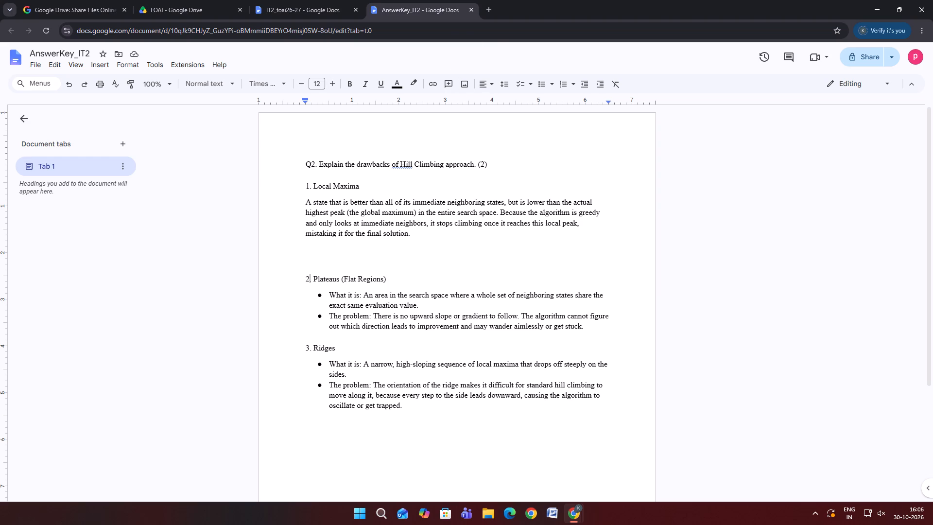
{"action": "left_click", "coordinate": [302, 268]}
{"action": "left_click", "coordinate": [303, 265]}
{"action": "left_click", "coordinate": [303, 261]}
{"action": "key", "text": "BackSpace"}
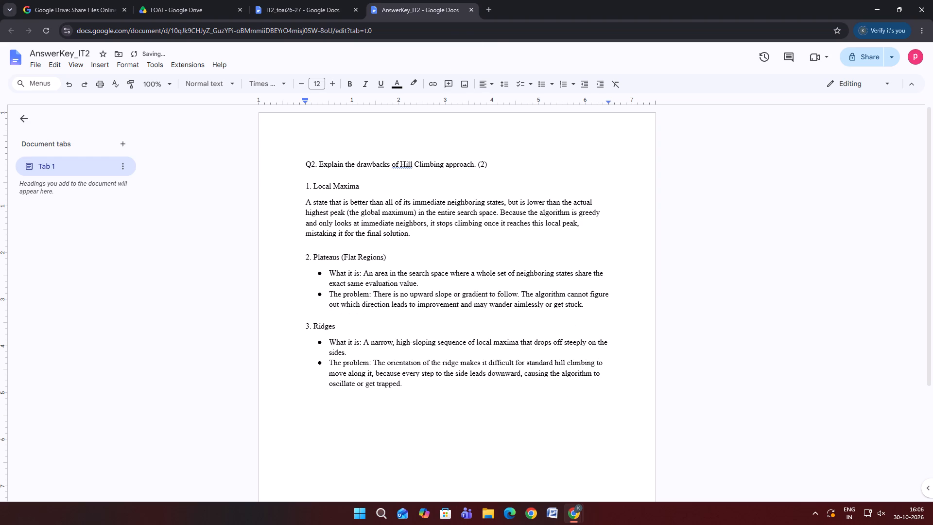
Delete the "What it is:" label and its bullet under Plateaus, leaving the definition as a plain paragraph.
{"action": "left_click", "coordinate": [363, 273]}
{"action": "key", "text": "BackSpace"}
{"action": "key", "text": "BackSpace"}
{"action": "key", "text": "BackSpace"}
{"action": "key", "text": "BackSpace"}
{"action": "key", "text": "BackSpace"}
{"action": "key", "text": "BackSpace"}
{"action": "key", "text": "BackSpace"}
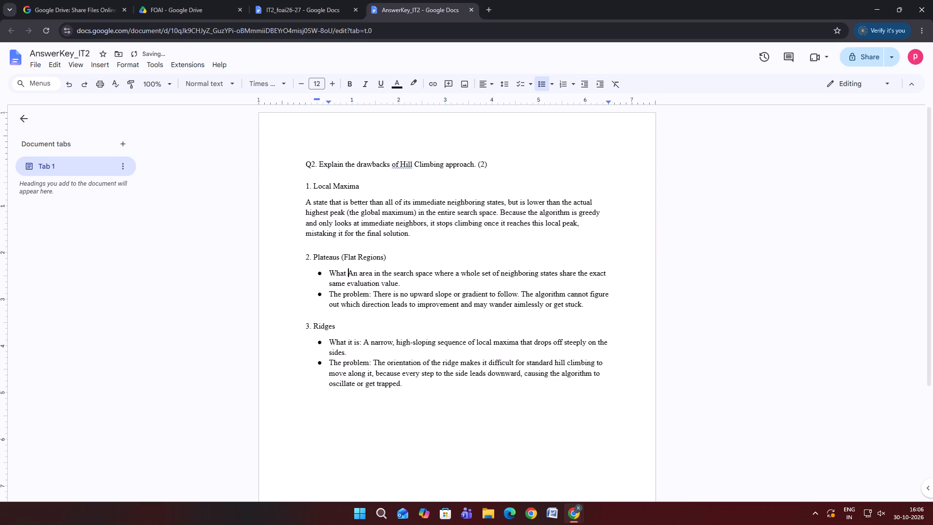
{"action": "key", "text": "BackSpace"}
{"action": "key", "text": "BackSpace"}
{"action": "key", "text": "BackSpace"}
{"action": "key", "text": "BackSpace"}
{"action": "key", "text": "BackSpace"}
{"action": "key", "text": "BackSpace"}
{"action": "key", "text": "BackSpace"}
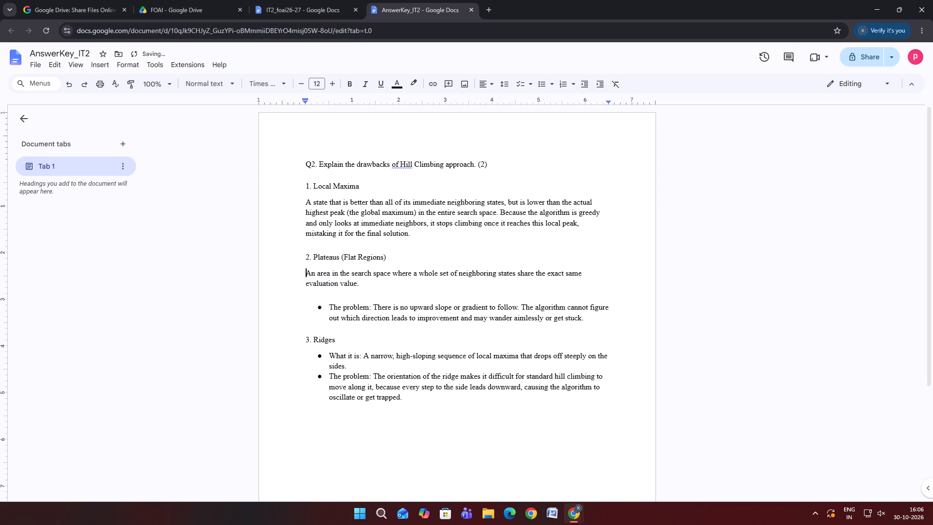
Delete "The problem:" label and its bullet under Plateaus, and join its text to the definition with a space.
{"action": "left_click", "coordinate": [374, 305]}
{"action": "key", "text": "BackSpace"}
{"action": "key", "text": "BackSpace"}
{"action": "key", "text": "BackSpace"}
{"action": "key", "text": "BackSpace"}
{"action": "key", "text": "BackSpace"}
{"action": "key", "text": "BackSpace"}
{"action": "key", "text": "BackSpace"}
{"action": "key", "text": "BackSpace"}
{"action": "key", "text": "BackSpace"}
{"action": "key", "text": "BackSpace"}
{"action": "key", "text": "BackSpace"}
{"action": "key", "text": "BackSpace"}
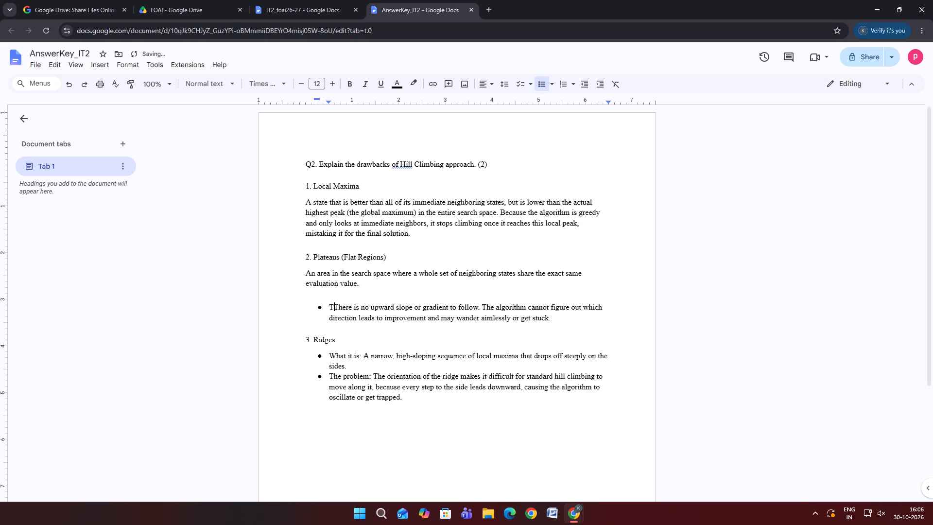
{"action": "key", "text": "BackSpace"}
{"action": "key", "text": "BackSpace"}
{"action": "key", "text": "BackSpace"}
{"action": "key", "text": "BackSpace"}
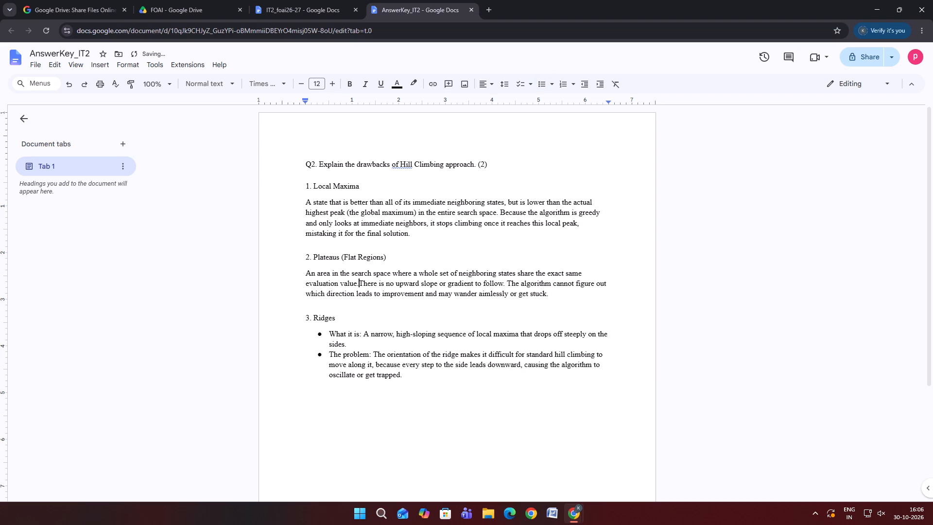
{"action": "key", "text": "n"}
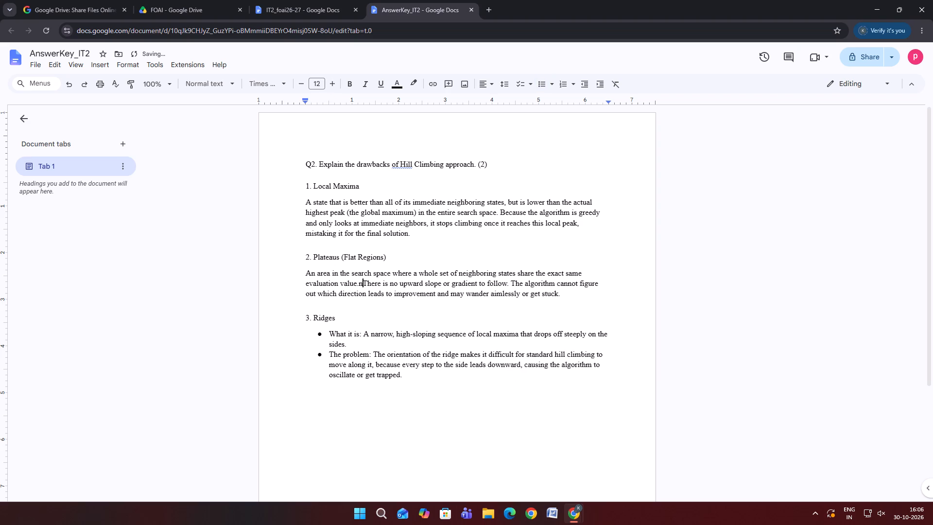
{"action": "key", "text": "BackSpace"}
{"action": "key", "text": "space"}
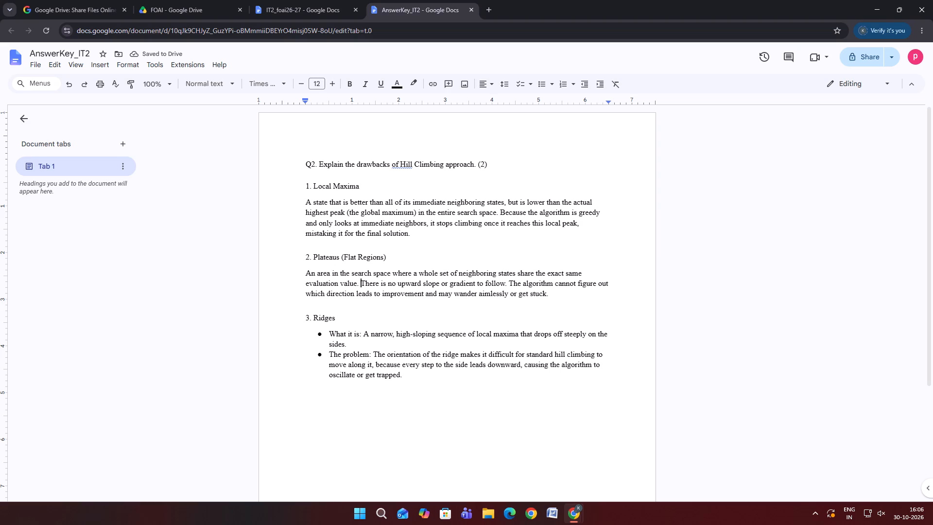
Delete the "What it is:" label and its bullet under Ridges, leaving the definition as a plain paragraph.
{"action": "left_click", "coordinate": [363, 332]}
{"action": "key", "text": "BackSpace"}
{"action": "key", "text": "BackSpace"}
{"action": "key", "text": "BackSpace"}
{"action": "key", "text": "BackSpace"}
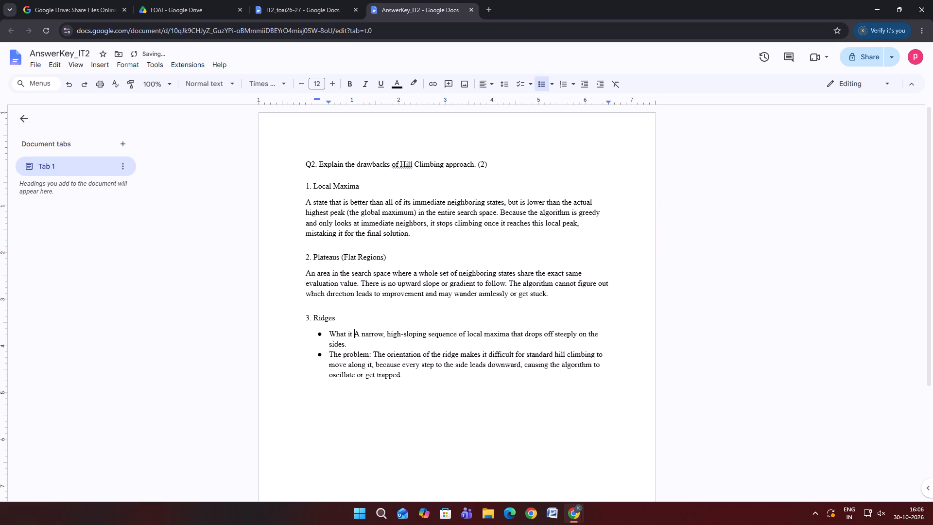
{"action": "key", "text": "BackSpace"}
{"action": "key", "text": "BackSpace"}
{"action": "key", "text": "BackSpace"}
{"action": "key", "text": "BackSpace"}
{"action": "key", "text": "BackSpace"}
{"action": "key", "text": "BackSpace"}
{"action": "key", "text": "BackSpace"}
{"action": "key", "text": "BackSpace"}
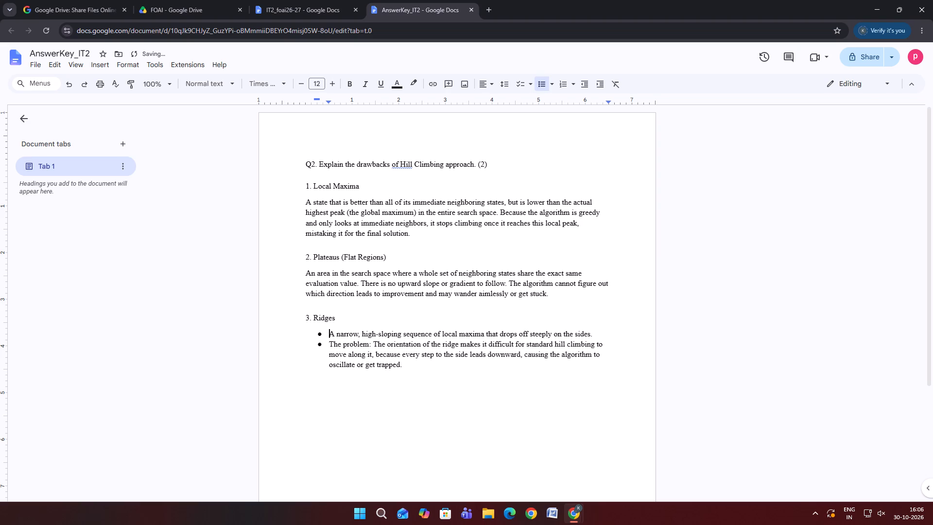
{"action": "key", "text": "BackSpace"}
{"action": "key", "text": "BackSpace"}
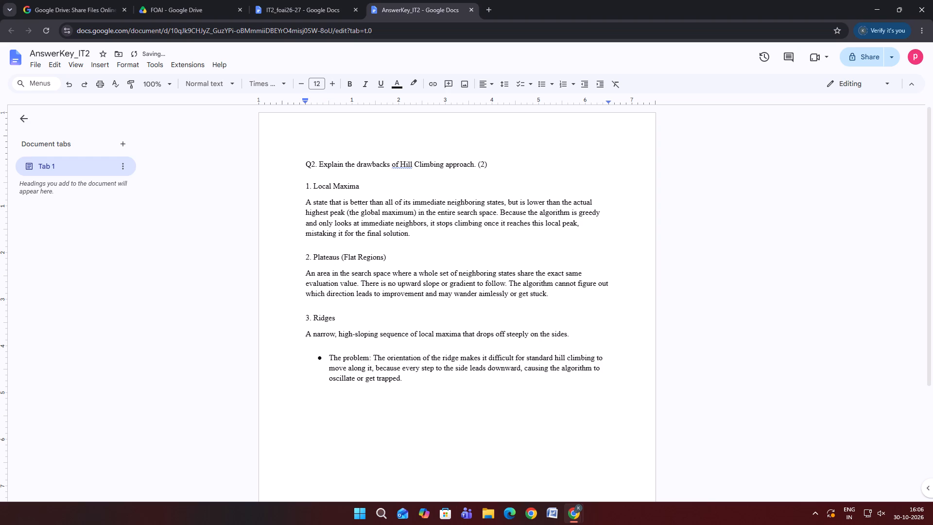
Delete "The problem:" label and its bullet under Ridges, and join its text to the definition with a space.
{"action": "left_click", "coordinate": [374, 358]}
{"action": "key", "text": "BackSpace"}
{"action": "key", "text": "BackSpace"}
{"action": "key", "text": "BackSpace"}
{"action": "key", "text": "BackSpace"}
{"action": "key", "text": "BackSpace"}
{"action": "key", "text": "BackSpace"}
{"action": "key", "text": "BackSpace"}
{"action": "key", "text": "BackSpace"}
{"action": "key", "text": "BackSpace"}
{"action": "key", "text": "BackSpace"}
{"action": "key", "text": "BackSpace"}
{"action": "key", "text": "BackSpace"}
{"action": "key", "text": "BackSpace"}
{"action": "key", "text": "BackSpace"}
{"action": "key", "text": "BackSpace"}
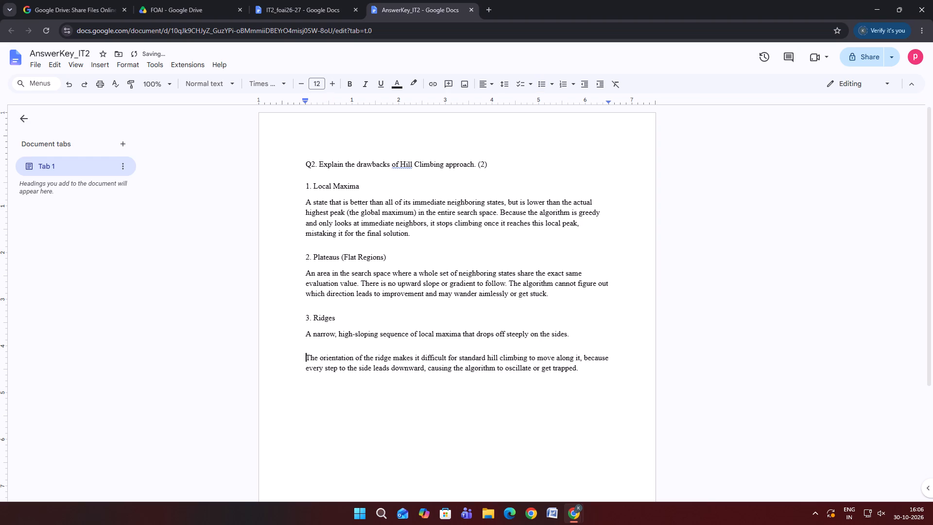
{"action": "key", "text": "BackSpace"}
{"action": "key", "text": "space"}
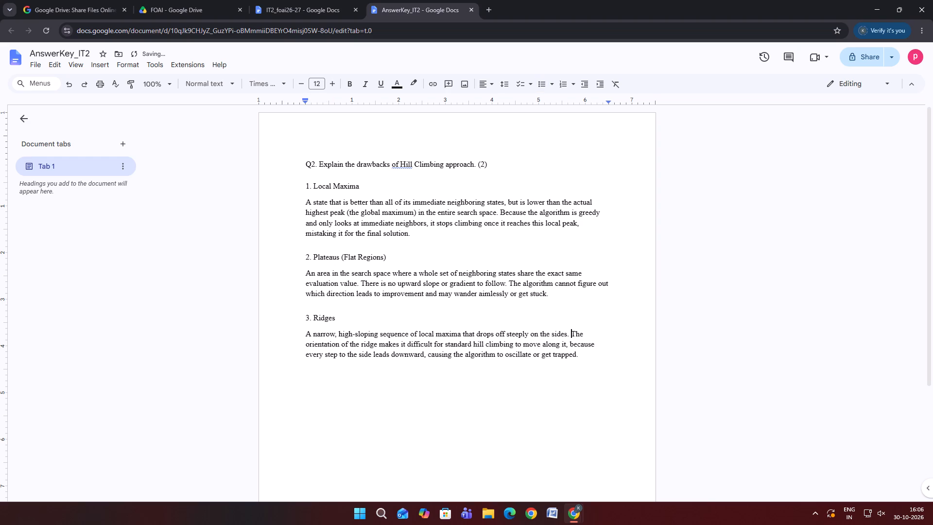
{"action": "left_click", "coordinate": [616, 350]}
{"action": "left_click", "coordinate": [605, 355]}
Copy question 3 up to "cut off" from IT2_foai26-27 into AnswerKey_IT2 below the Q2 answer, prefixed "Q3." and ending with a period.
{"action": "left_click", "coordinate": [283, 10]}
{"action": "left_click", "coordinate": [406, 265]}
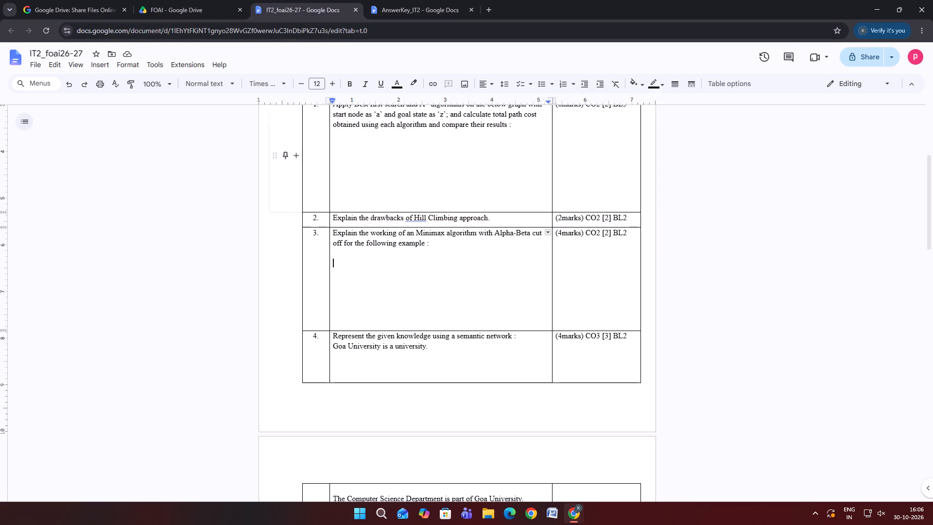
{"action": "left_click_drag", "start_coordinate": [334, 233], "coordinate": [338, 234]}
{"action": "left_click_drag", "start_coordinate": [338, 234], "coordinate": [343, 244]}
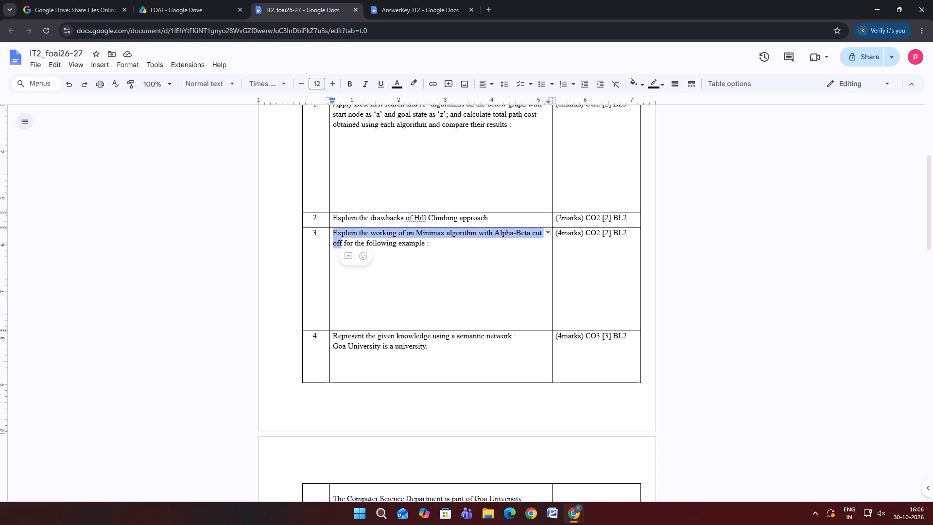
{"action": "key", "text": "ctrl+c"}
{"action": "left_click", "coordinate": [436, 0]}
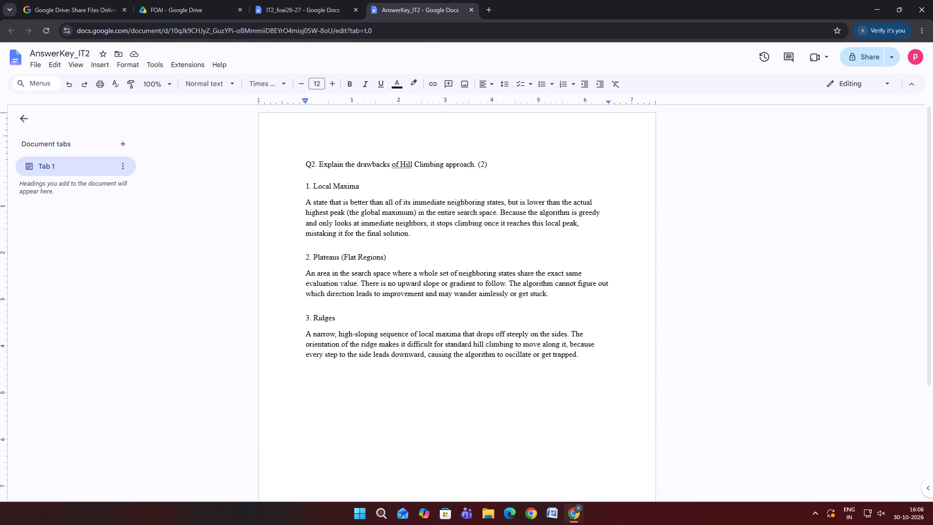
{"action": "left_click", "coordinate": [300, 0]}
{"action": "left_click", "coordinate": [401, 0]}
{"action": "left_click", "coordinate": [317, 402]}
{"action": "key", "text": "shift+q"}
{"action": "key", "text": "3"}
{"action": "key", "text": "period"}
{"action": "key", "text": "space"}
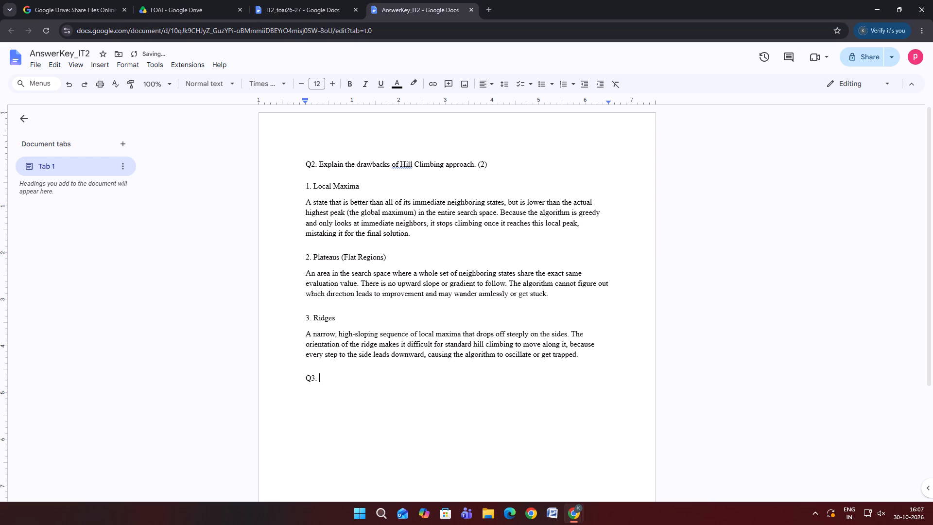
{"action": "key", "text": "ctrl+v"}
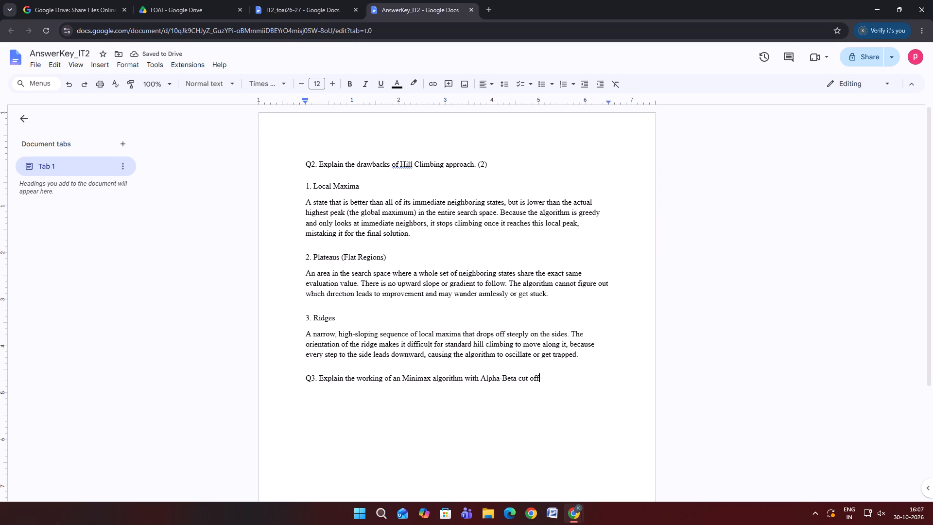
{"action": "key", "text": "shift+colon"}
{"action": "key", "text": "BackSpace"}
{"action": "key", "text": "period"}
Start a line below Q3, search the web for "Explain the working of an Minimax algorithm with Alpha-Beta cut off" and open the GeeksforGeeks article.
{"action": "key", "text": "Return"}
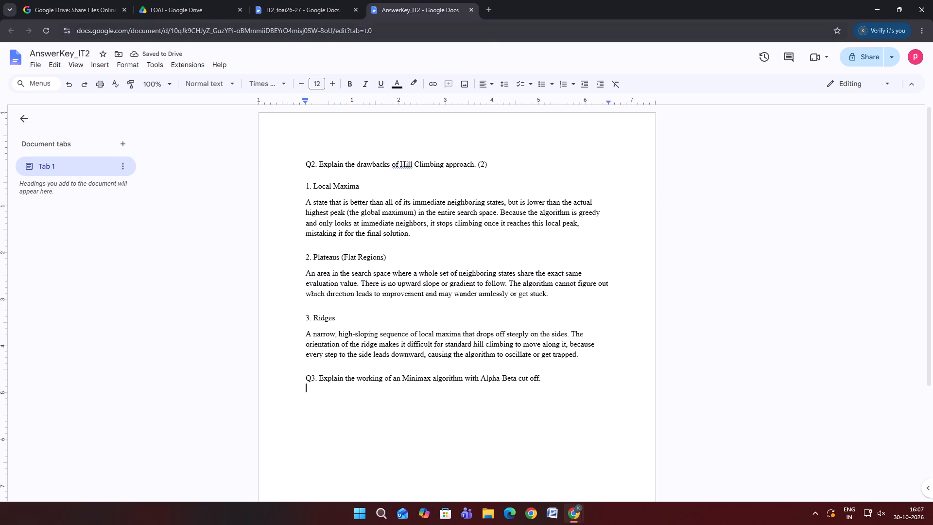
{"action": "left_click", "coordinate": [488, 10]}
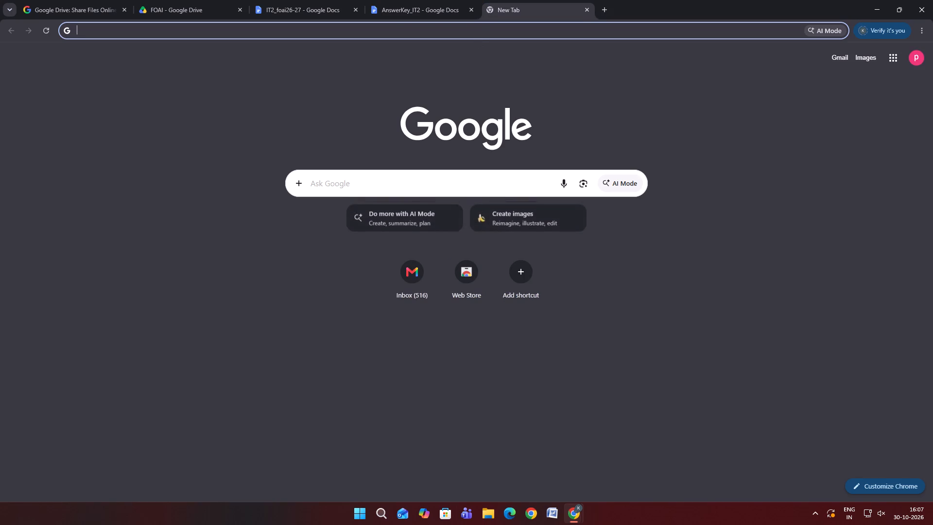
{"action": "key", "text": "ctrl+v"}
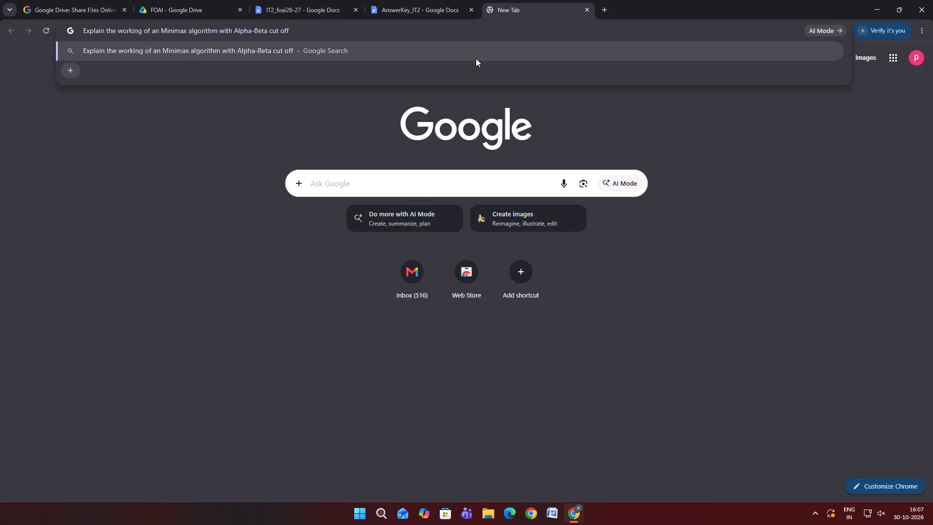
{"action": "key", "text": "Return"}
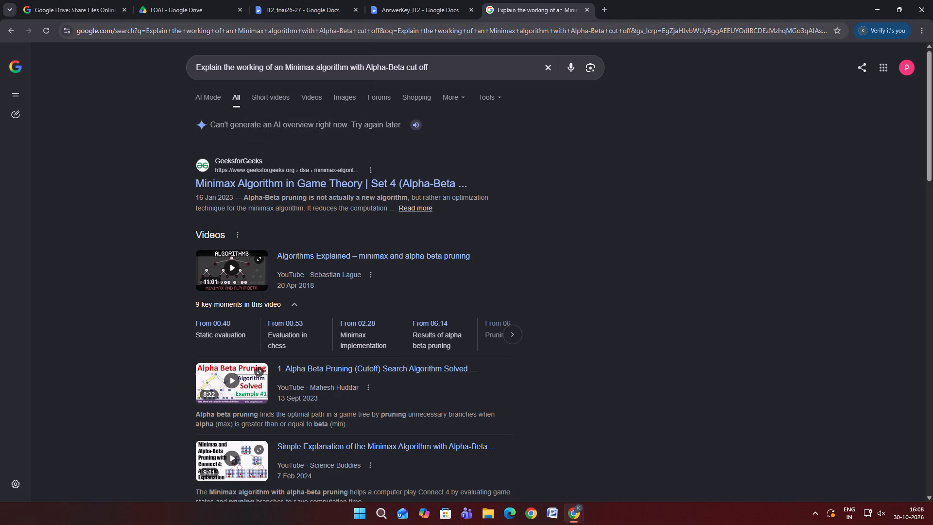
{"action": "left_click", "coordinate": [297, 185]}
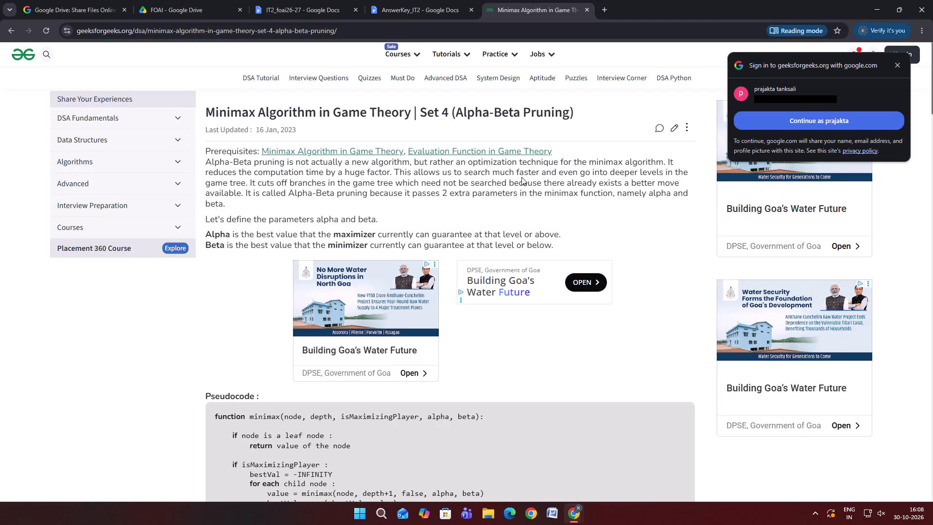
Copy the article's introduction from "an optimization technique" to "alpha and beta." into AnswerKey_IT2 below the Q3 question.
{"action": "left_click_drag", "start_coordinate": [457, 161], "coordinate": [462, 161]}
{"action": "left_click_drag", "start_coordinate": [462, 161], "coordinate": [468, 163]}
{"action": "left_click_drag", "start_coordinate": [468, 163], "coordinate": [470, 166]}
{"action": "left_click_drag", "start_coordinate": [470, 166], "coordinate": [471, 169]}
{"action": "left_click_drag", "start_coordinate": [471, 169], "coordinate": [404, 207]}
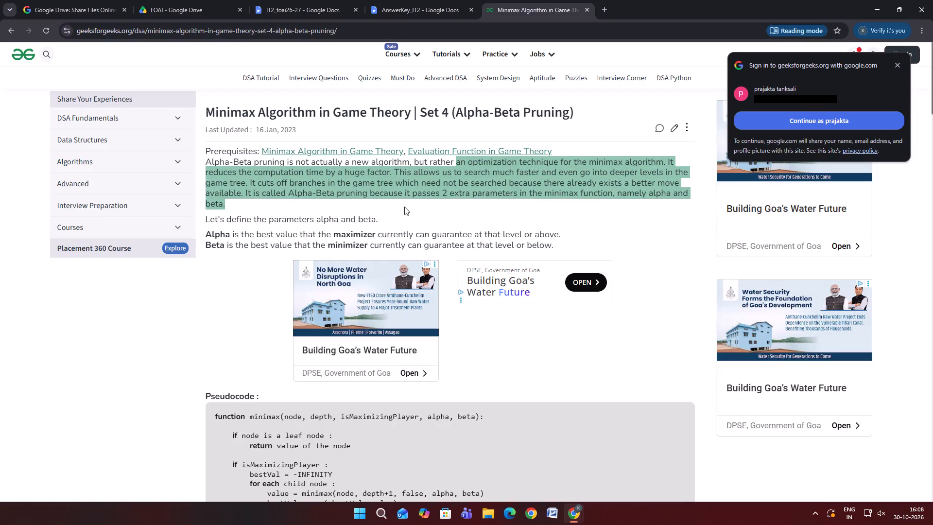
{"action": "left_click_drag", "start_coordinate": [404, 207], "coordinate": [237, 208]}
{"action": "right_click", "coordinate": [218, 193]}
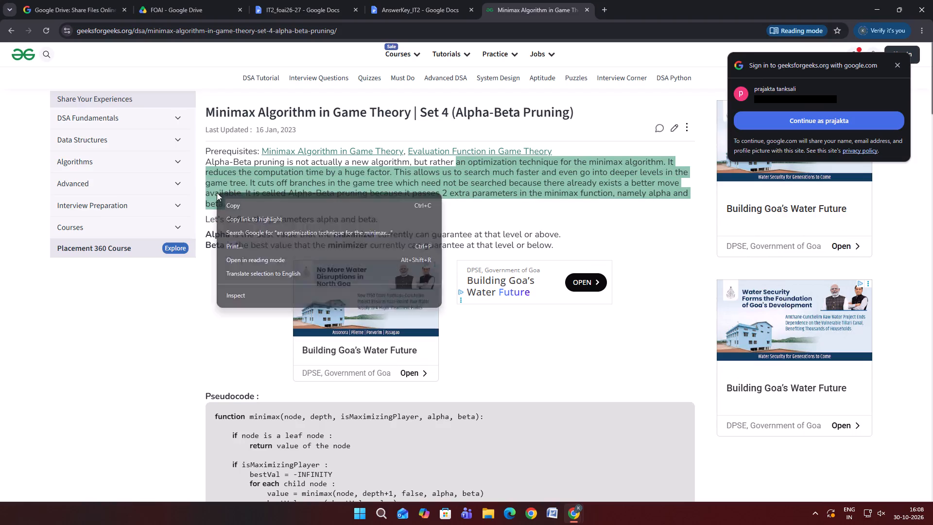
{"action": "left_click", "coordinate": [226, 206]}
{"action": "left_click", "coordinate": [399, 11]}
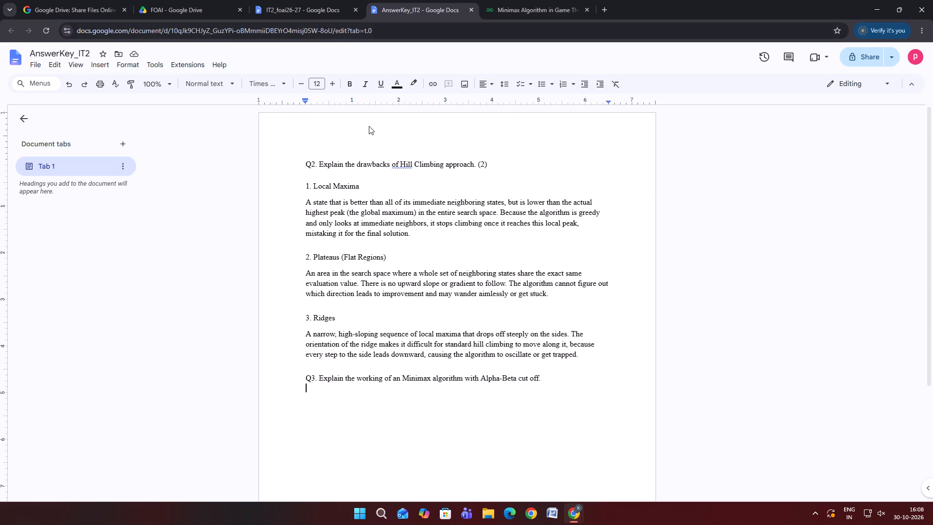
{"action": "right_click", "coordinate": [311, 394]}
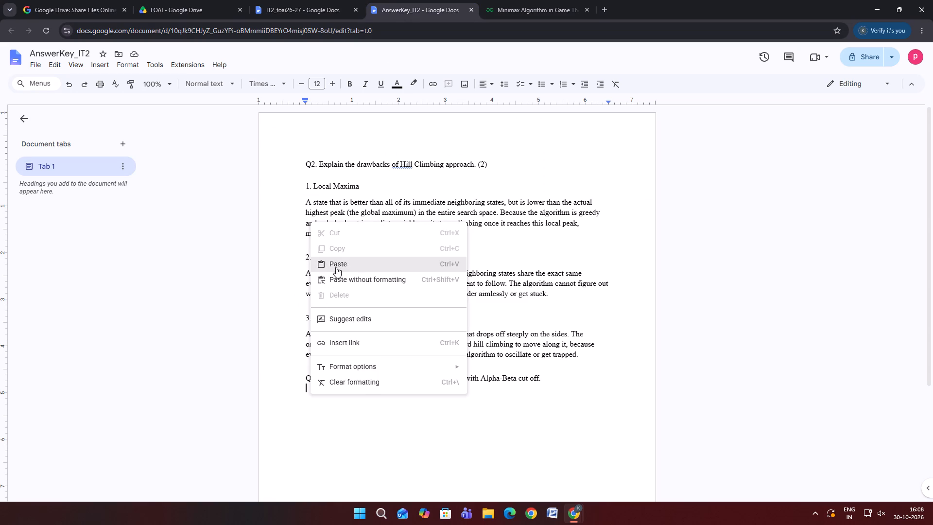
{"action": "left_click", "coordinate": [338, 264]}
Insert "It is " at the beginning of the pasted Q3 answer paragraph.
{"action": "left_click", "coordinate": [305, 389]}
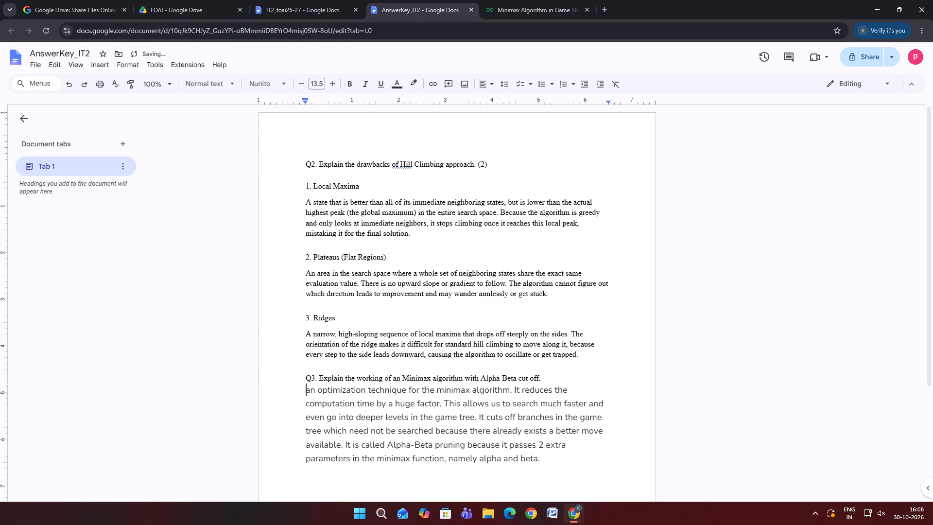
{"action": "key", "text": "shift+i"}
{"action": "type", "text": "t i"}
{"action": "key", "text": "s"}
{"action": "key", "text": "space"}
{"action": "type", "text": "a"}
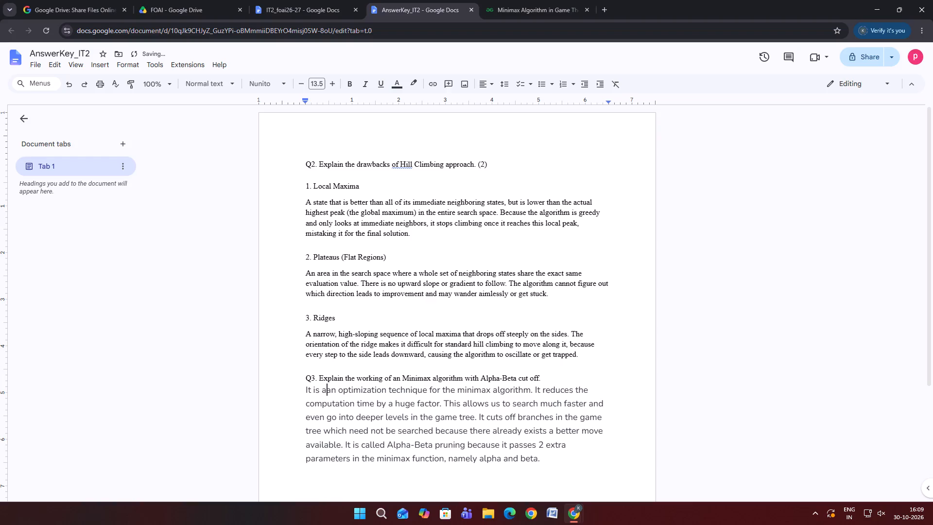
{"action": "key", "text": "BackSpace"}
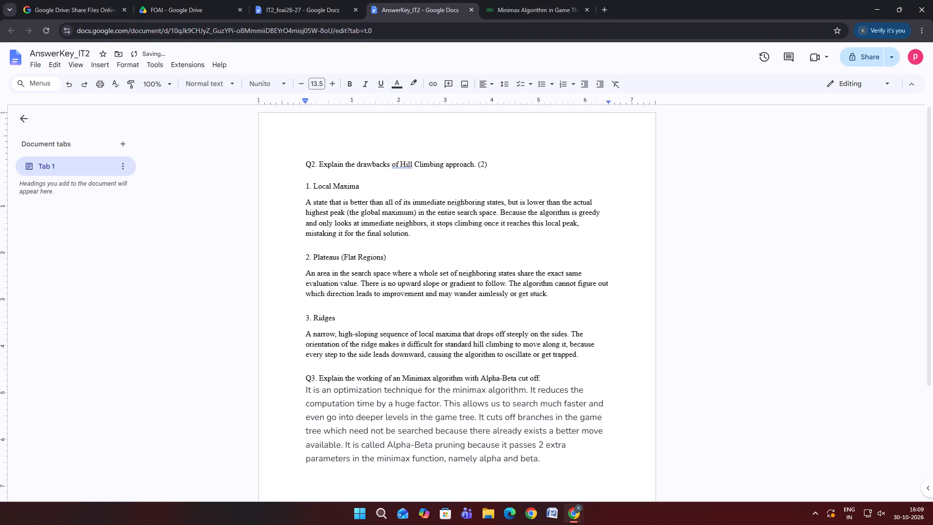
Copy the Alpha and Beta definitions from the GeeksforGeeks article onto a new line after the Q3 answer paragraph.
{"action": "left_click", "coordinate": [550, 463]}
{"action": "key", "text": "Return"}
{"action": "left_click", "coordinate": [535, 5]}
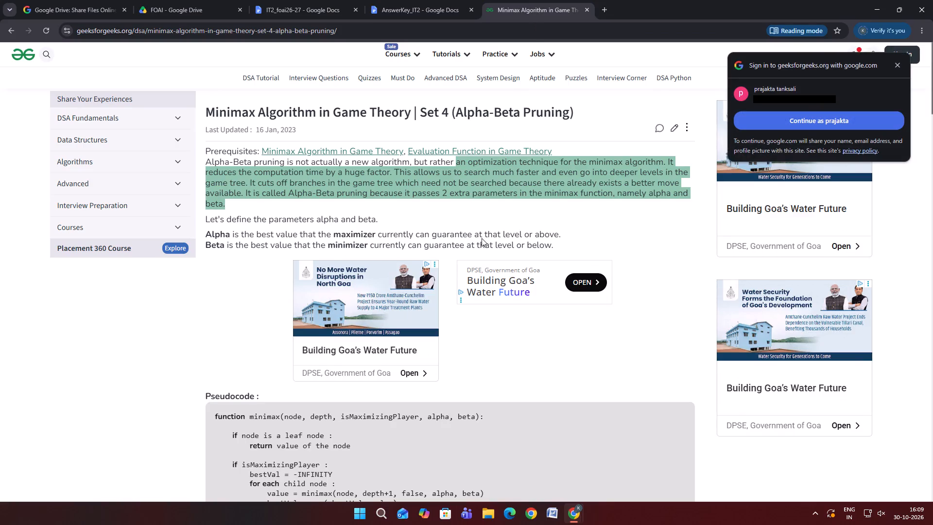
{"action": "left_click_drag", "start_coordinate": [206, 231], "coordinate": [276, 242]}
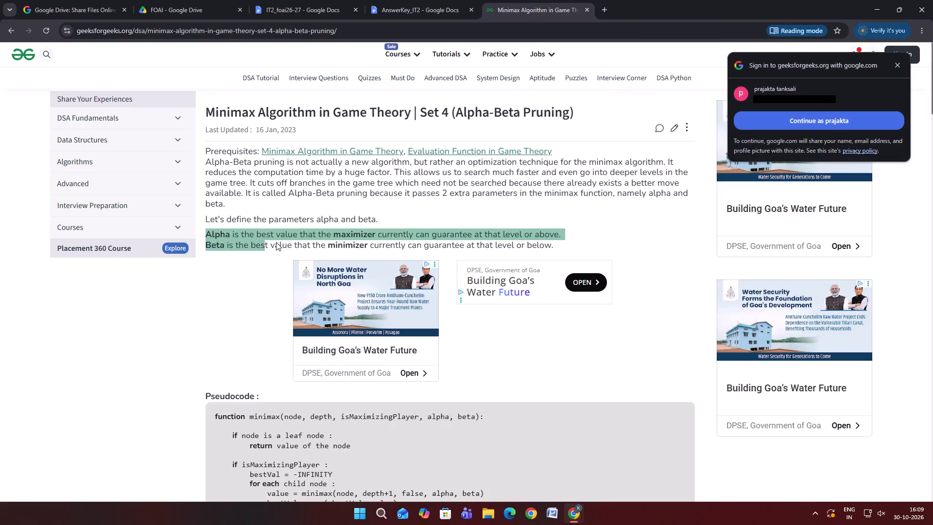
{"action": "left_click_drag", "start_coordinate": [276, 242], "coordinate": [555, 244]}
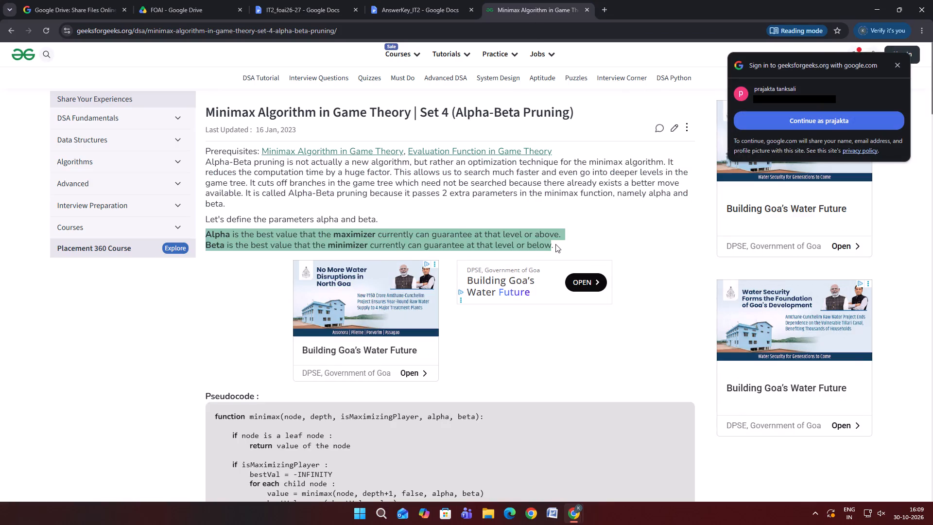
{"action": "key", "text": "ctrl+c"}
{"action": "left_click", "coordinate": [428, 0]}
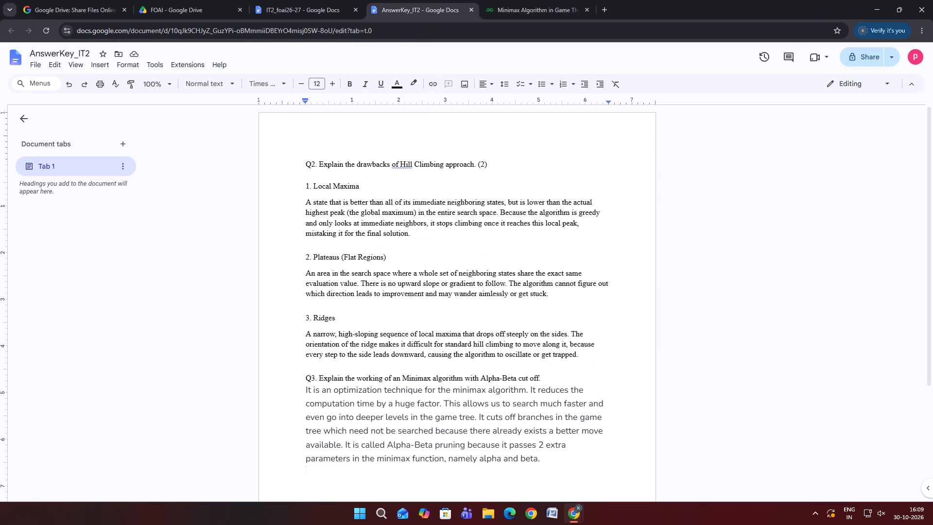
{"action": "key", "text": "ctrl+v"}
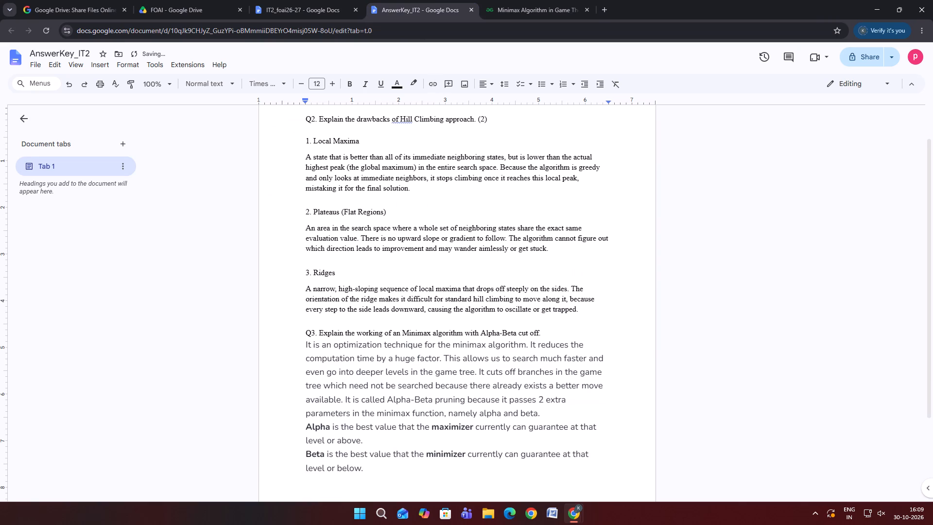
Set the whole Q3 answer, including the Alpha and Beta definitions, to Times New Roman, size 12.
{"action": "left_click_drag", "start_coordinate": [375, 474], "coordinate": [294, 347]}
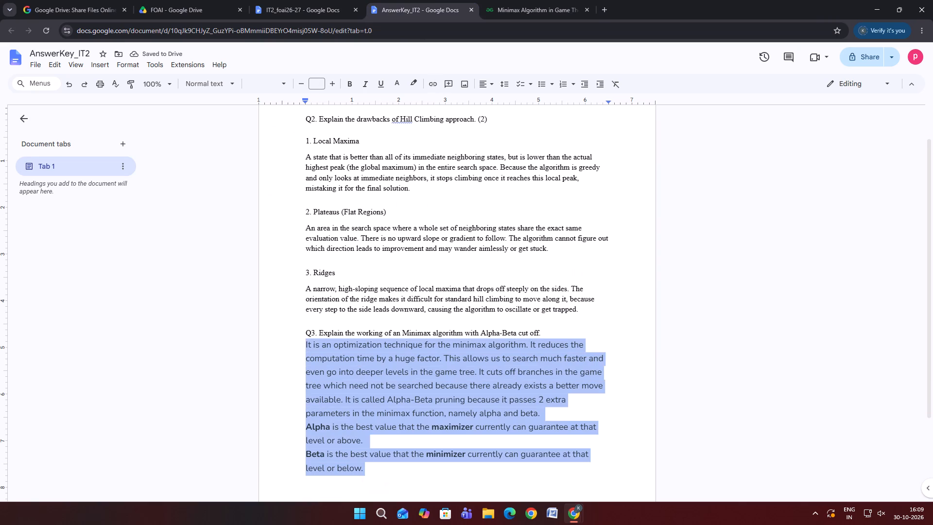
{"action": "left_click", "coordinate": [285, 82]}
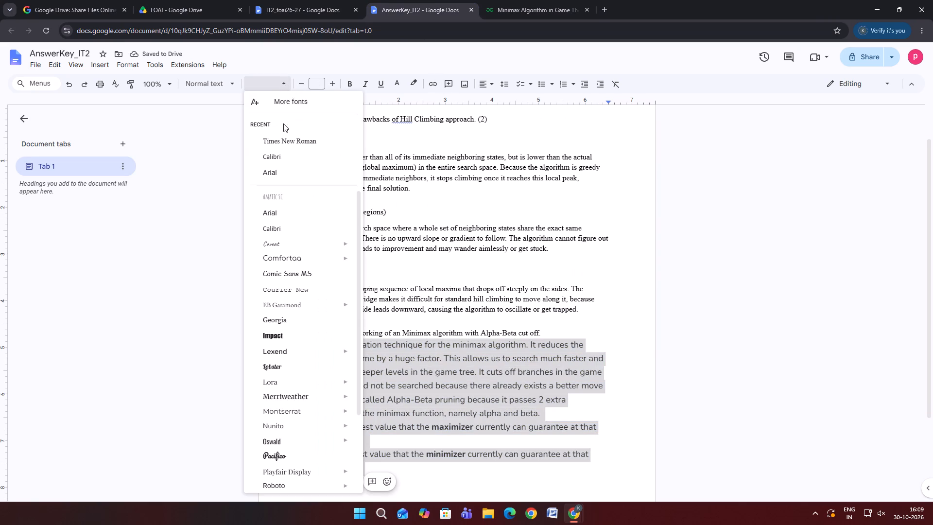
{"action": "left_click", "coordinate": [286, 144]}
{"action": "left_click", "coordinate": [322, 82]}
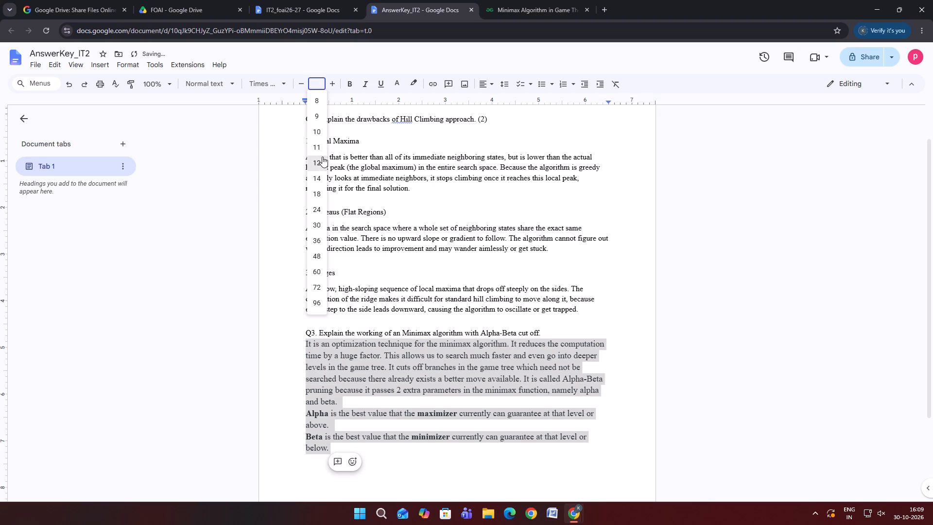
{"action": "left_click", "coordinate": [321, 159]}
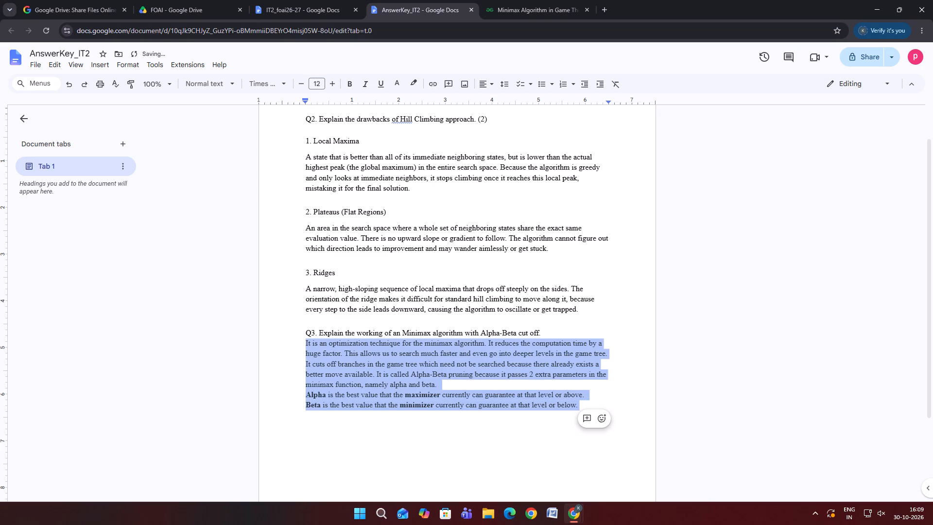
{"action": "left_click", "coordinate": [461, 414]}
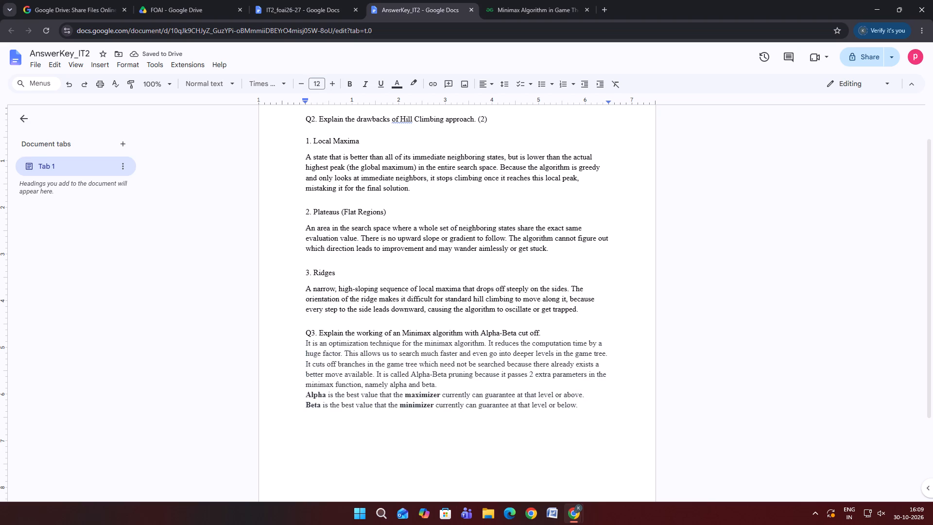
Change the text colour of the whole Q3 answer to black.
{"action": "left_click_drag", "start_coordinate": [302, 344], "coordinate": [441, 367]}
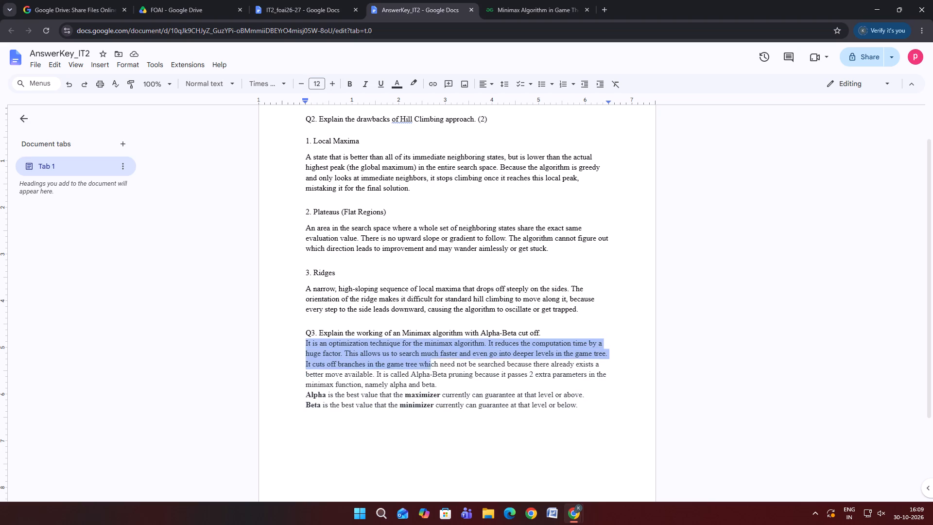
{"action": "left_click_drag", "start_coordinate": [441, 367], "coordinate": [600, 404]}
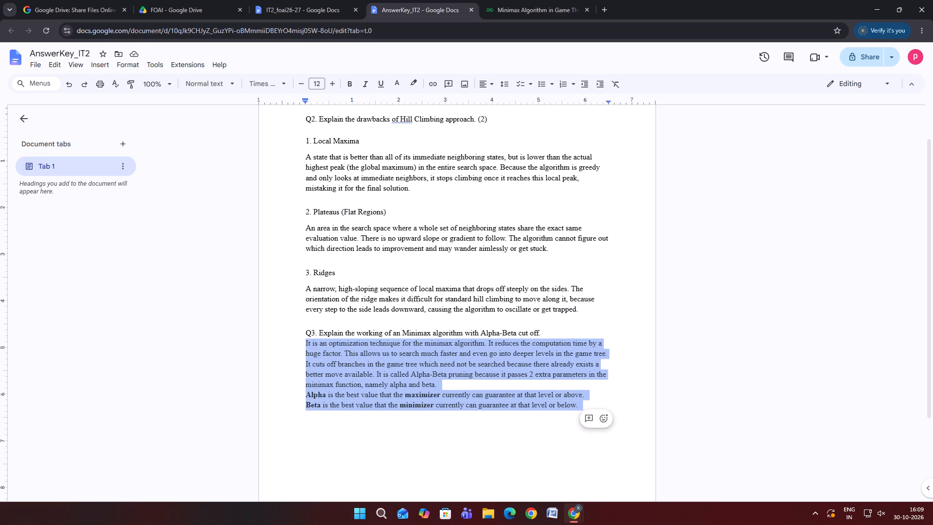
{"action": "left_click", "coordinate": [398, 82]}
{"action": "left_click", "coordinate": [401, 103]}
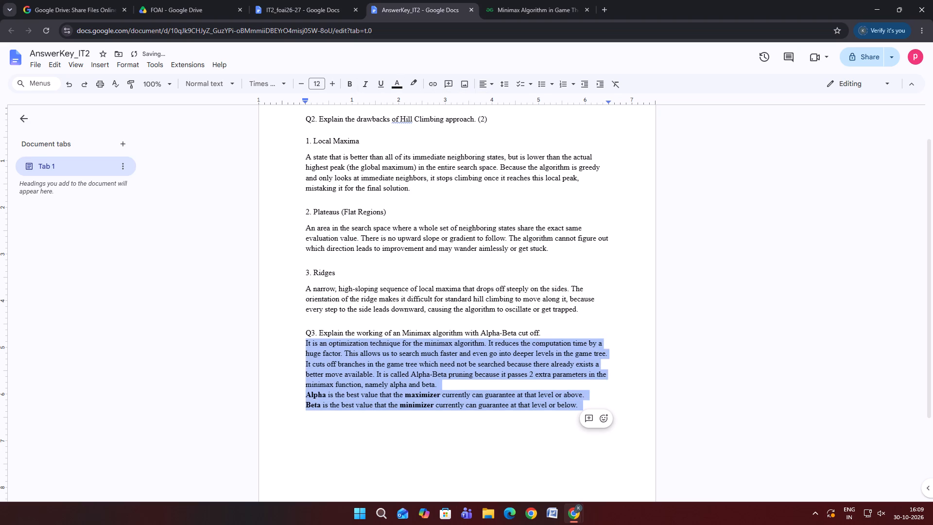
{"action": "left_click", "coordinate": [586, 405]}
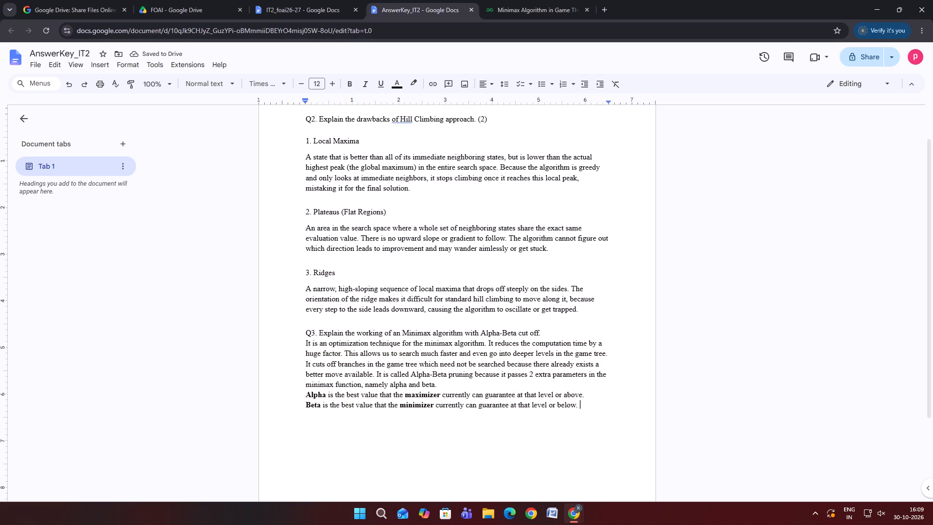
Add two new lines below the Beta definition at the end of the Q3 answer in AnswerKey_IT2.
{"action": "key", "text": "Return"}
{"action": "key", "text": "Return"}
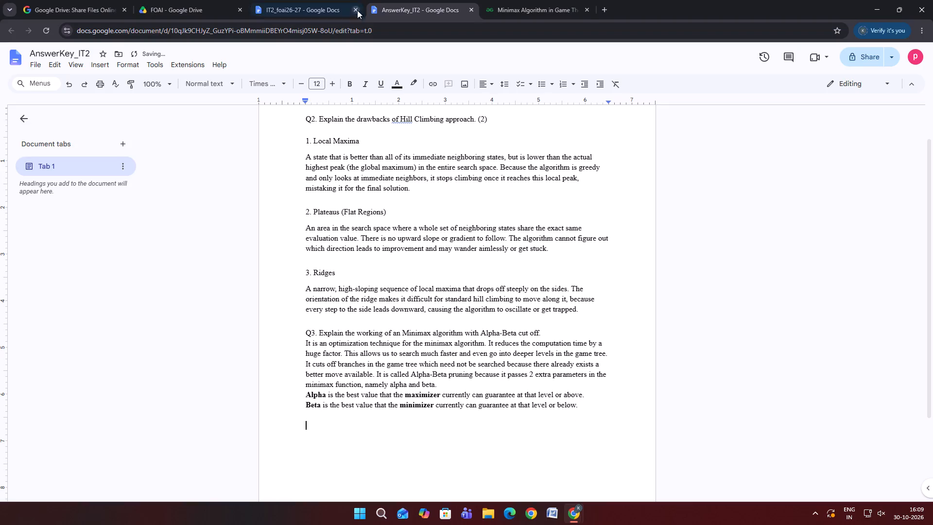
Copy the full text of question 4 on the semantic network, including all its statements, from the IT2_foai26-27 document.
{"action": "left_click", "coordinate": [537, 2]}
{"action": "left_click", "coordinate": [441, 2]}
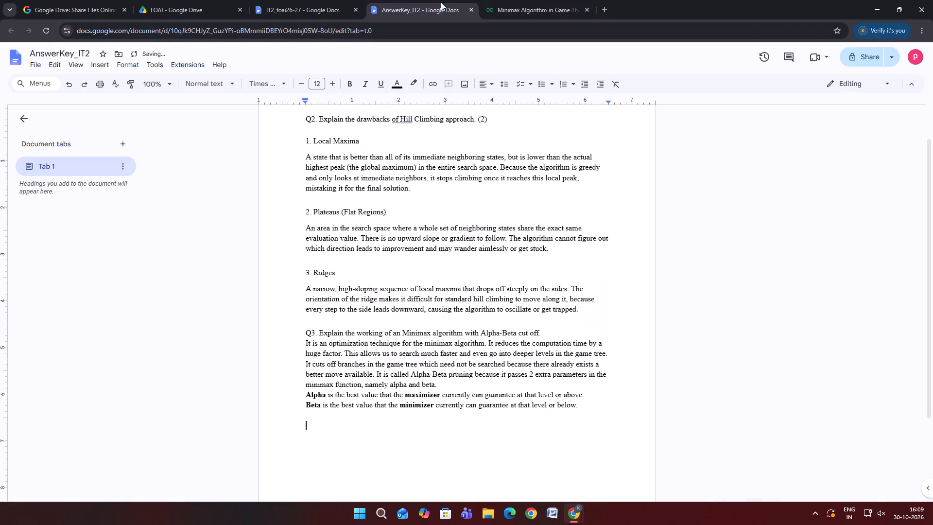
{"action": "left_click", "coordinate": [348, 3]}
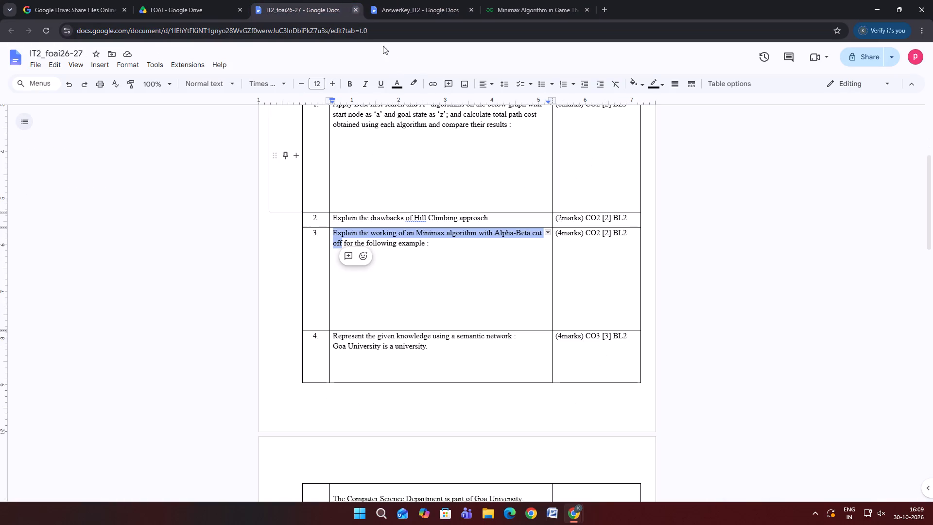
{"action": "left_click", "coordinate": [473, 270]}
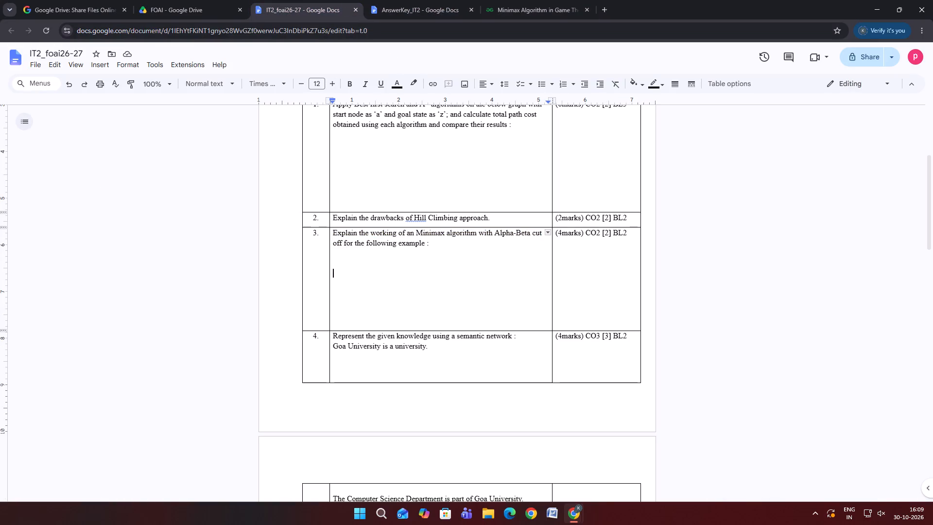
{"action": "scroll", "coordinate": [375, 344], "scroll_direction": "down", "scroll_amount": 3}
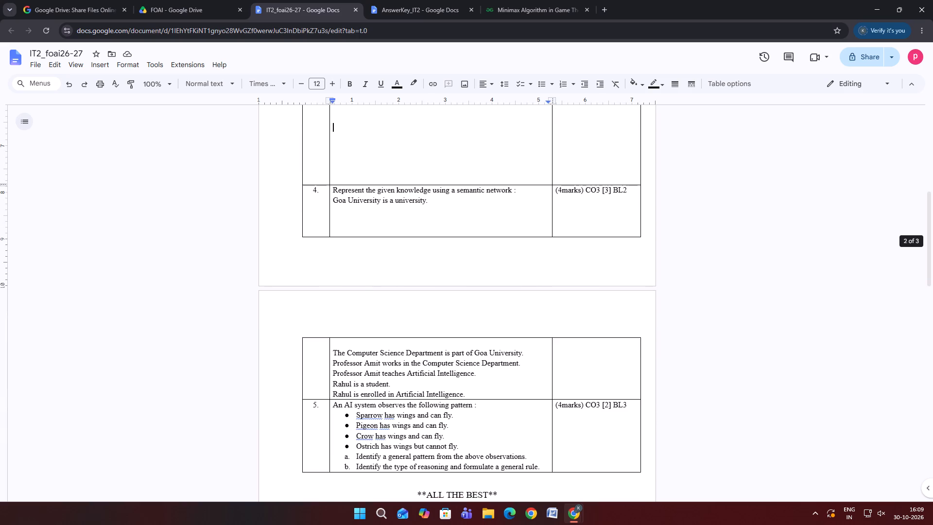
{"action": "left_click_drag", "start_coordinate": [333, 192], "coordinate": [427, 366]}
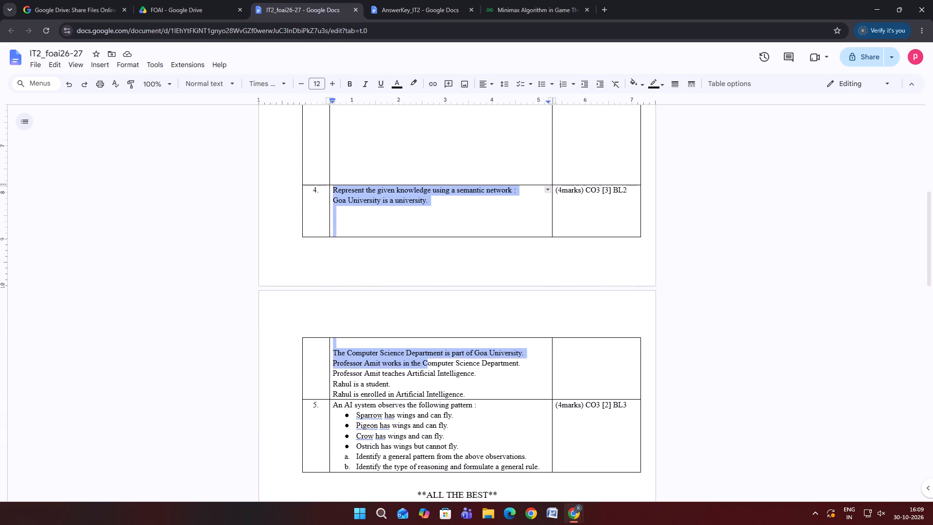
{"action": "left_click_drag", "start_coordinate": [427, 366], "coordinate": [466, 393]}
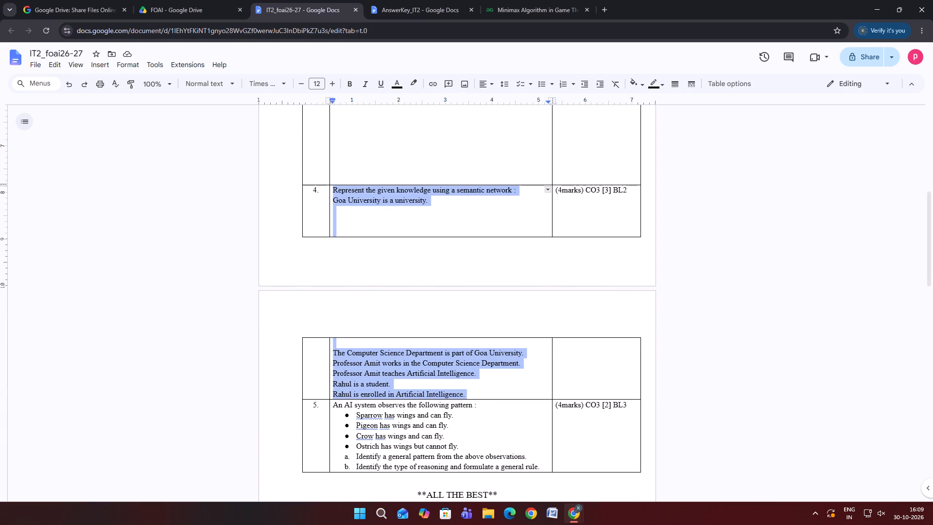
{"action": "left_click_drag", "start_coordinate": [466, 393], "coordinate": [465, 394]}
{"action": "key", "text": "ctrl+c"}
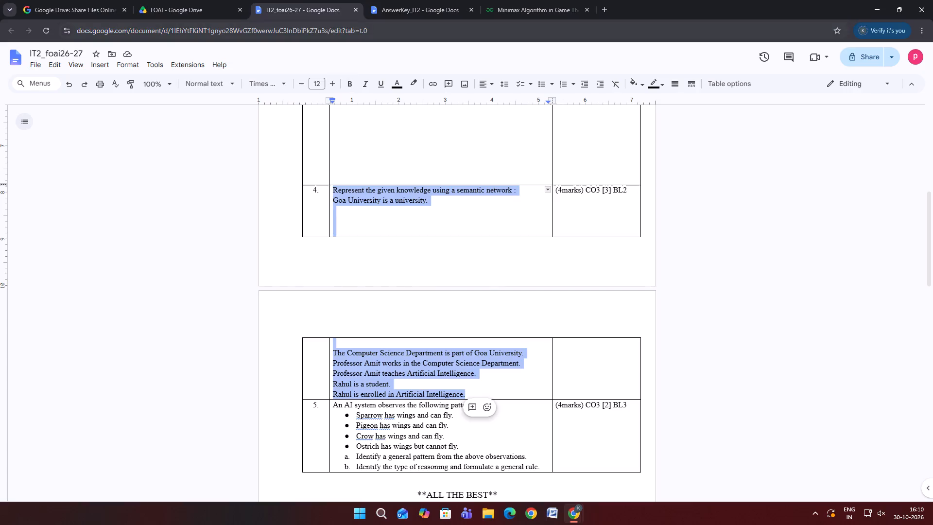
Search Google for the copied question 4 text in place of the Minimax query and look through the AI Overview.
{"action": "left_click", "coordinate": [514, 0]}
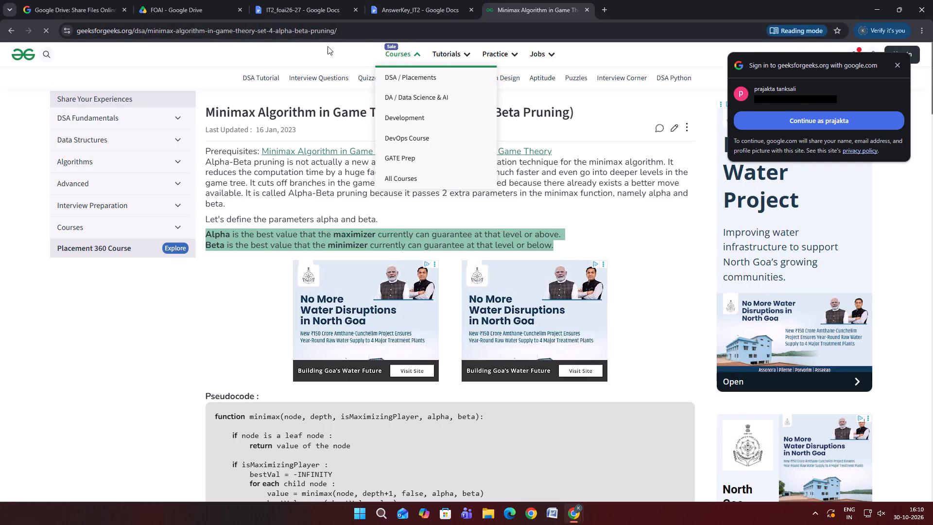
{"action": "left_click", "coordinate": [4, 28]}
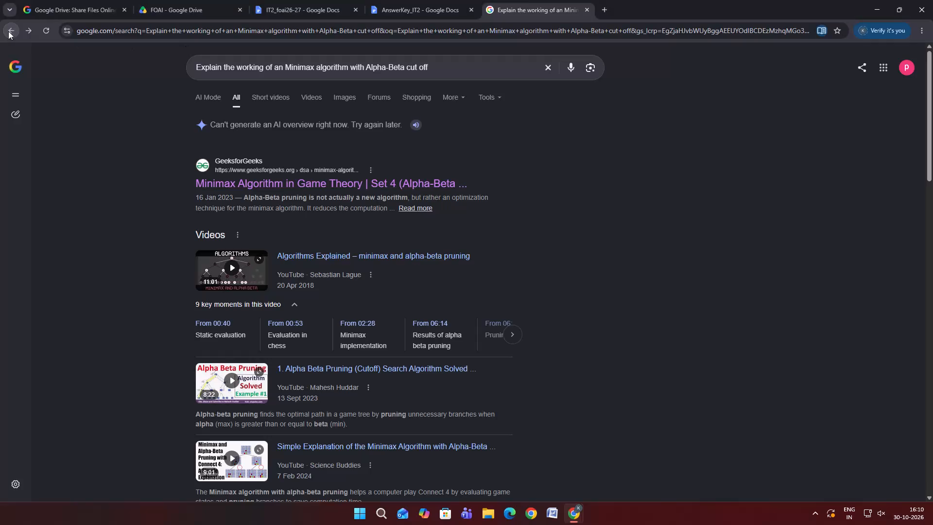
{"action": "left_click", "coordinate": [549, 67]}
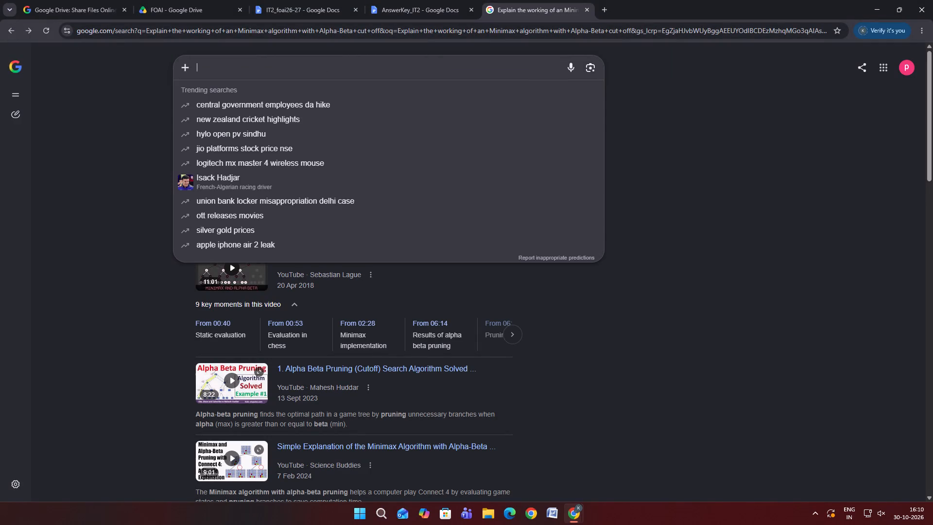
{"action": "key", "text": "ctrl+v"}
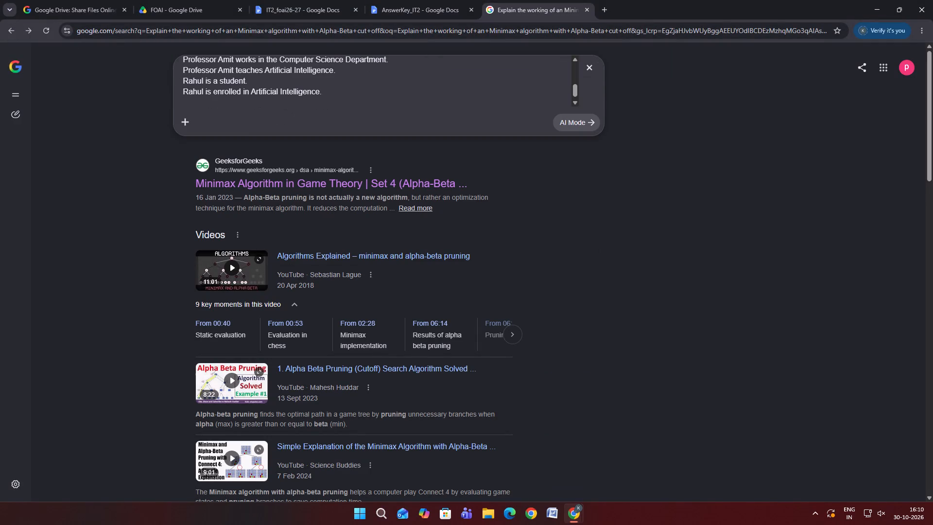
{"action": "key", "text": "Return"}
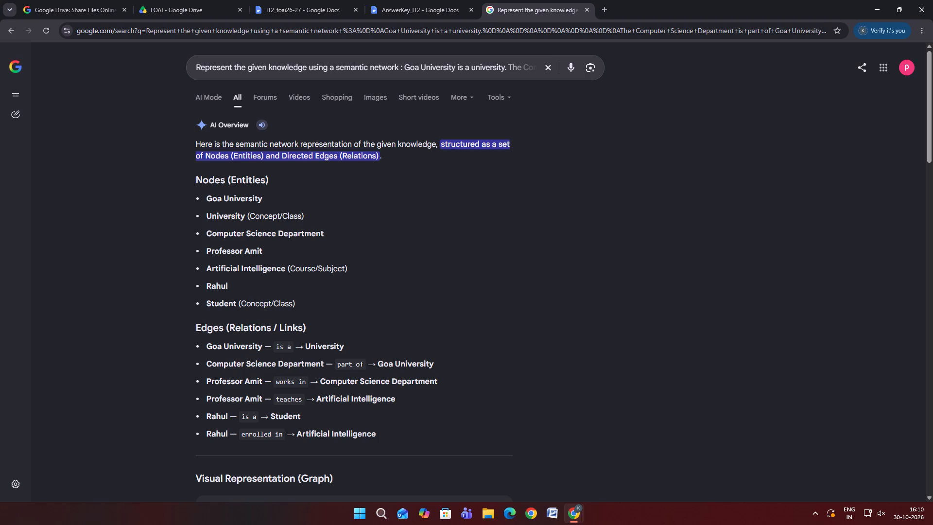
{"action": "scroll", "coordinate": [265, 349], "scroll_direction": "down", "scroll_amount": 3}
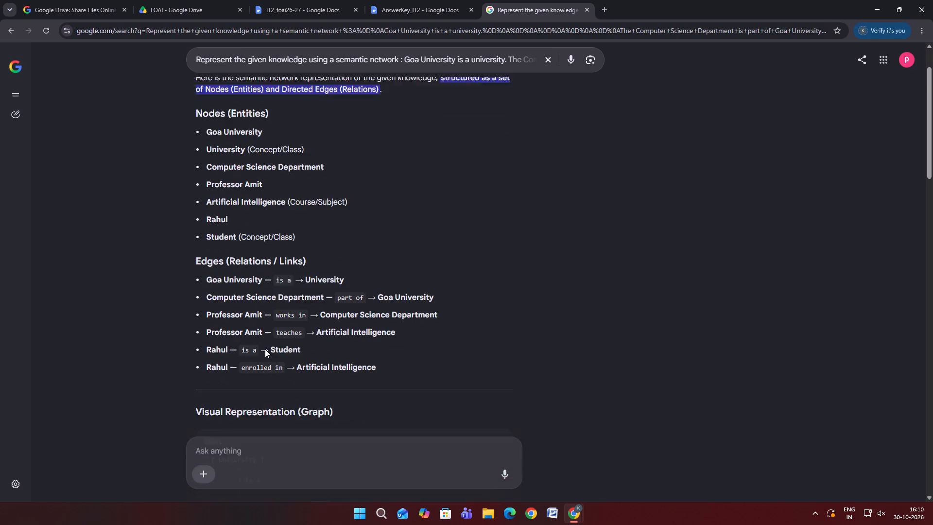
{"action": "scroll", "coordinate": [265, 349], "scroll_direction": "down", "scroll_amount": 3}
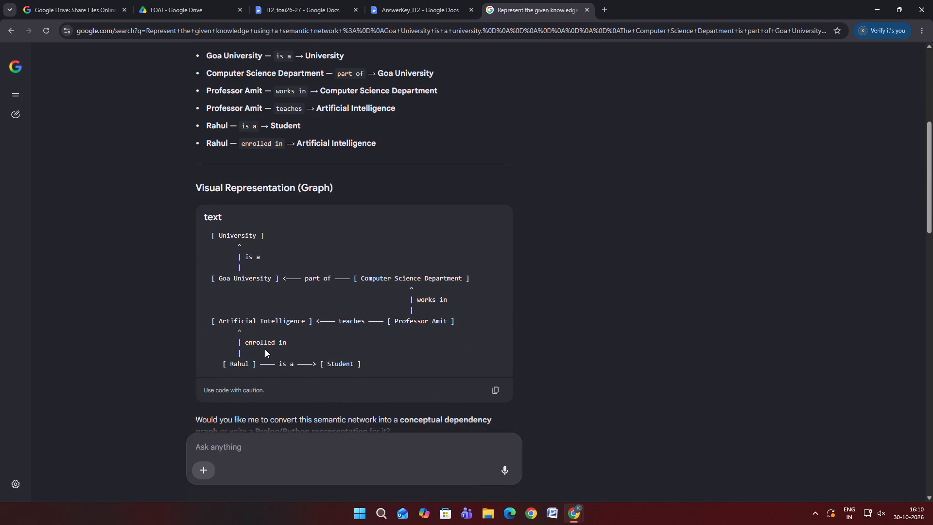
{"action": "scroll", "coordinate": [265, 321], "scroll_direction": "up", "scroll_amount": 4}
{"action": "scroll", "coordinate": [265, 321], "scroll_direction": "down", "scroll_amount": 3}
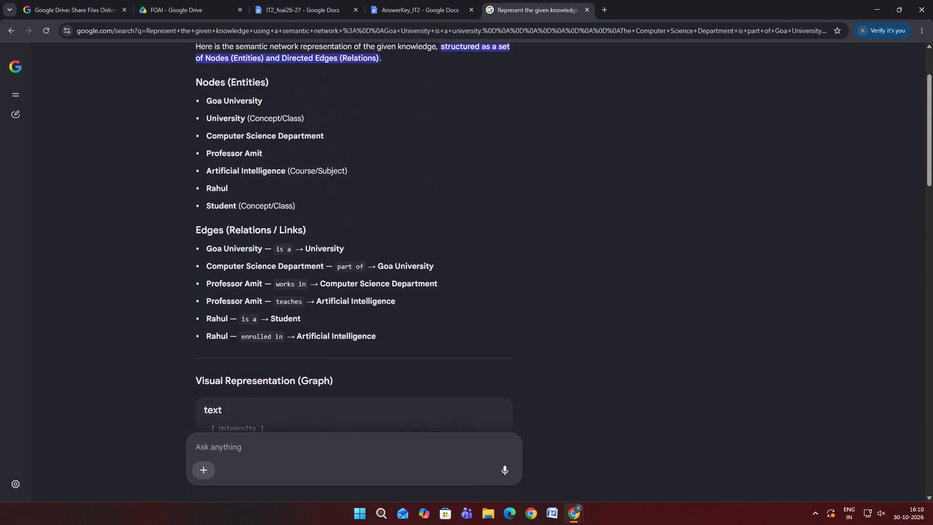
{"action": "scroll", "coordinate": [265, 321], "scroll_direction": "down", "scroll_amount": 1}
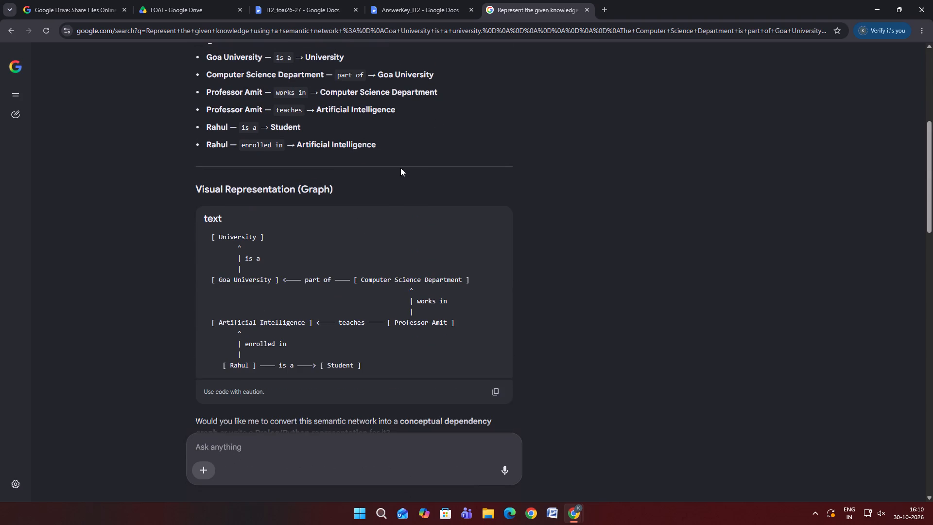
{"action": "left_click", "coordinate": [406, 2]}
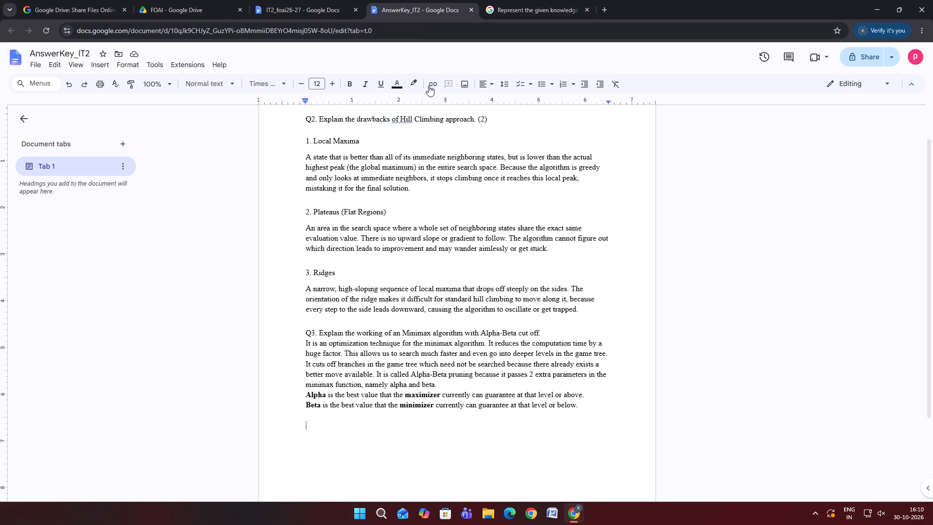
Copy the full text of question 5 on the AI system's bird pattern, including parts a and b, from the IT2_foai26-27 document.
{"action": "left_click", "coordinate": [280, 6]}
{"action": "left_click", "coordinate": [435, 350]}
{"action": "scroll", "coordinate": [435, 349], "scroll_direction": "down", "scroll_amount": 4}
{"action": "left_click_drag", "start_coordinate": [333, 212], "coordinate": [497, 269]}
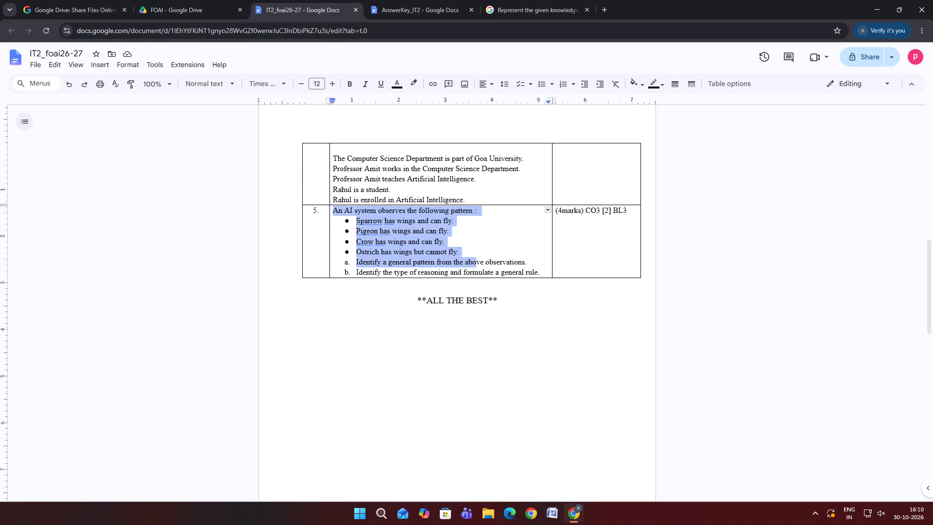
{"action": "left_click_drag", "start_coordinate": [497, 269], "coordinate": [541, 270]}
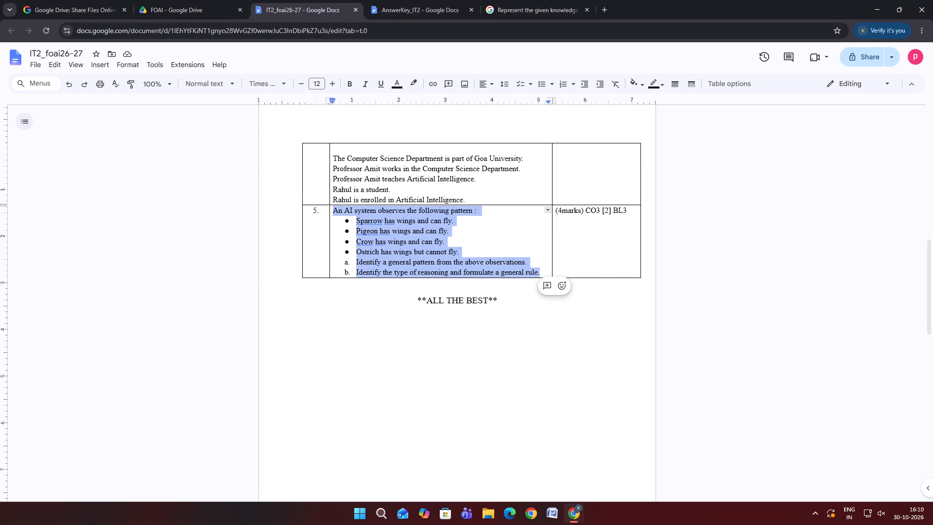
{"action": "key", "text": "ctrl+c"}
Search Google for the copied question 5 text in a new browser tab.
{"action": "left_click", "coordinate": [606, 8]}
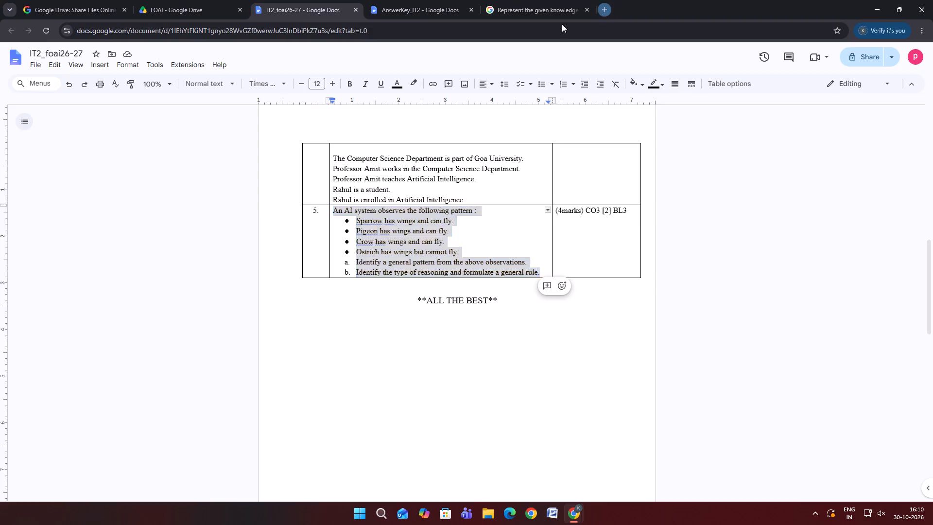
{"action": "left_click", "coordinate": [407, 35]}
{"action": "key", "text": "ctrl+v"}
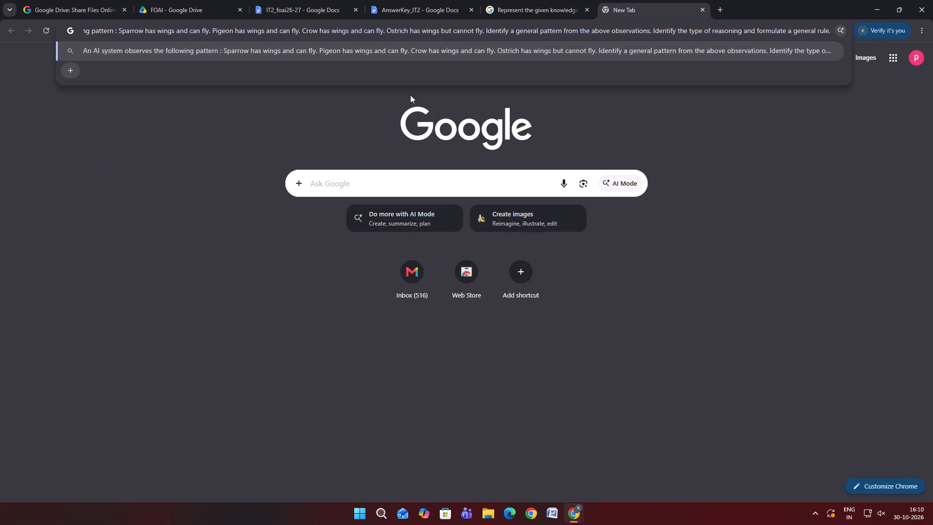
{"action": "key", "text": "Return"}
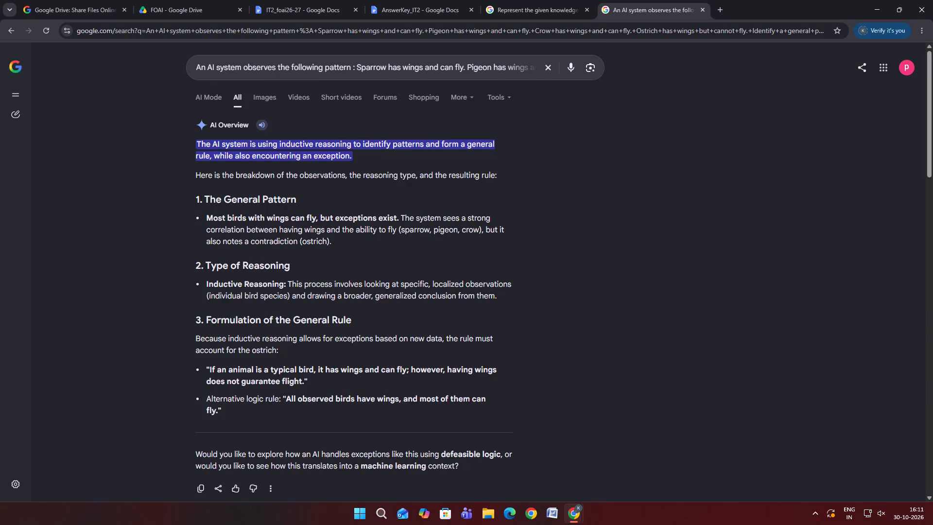
Review the AI Overview answer to the question about the bird wings-and-flight pattern.
{"action": "scroll", "coordinate": [266, 217], "scroll_direction": "down", "scroll_amount": 1}
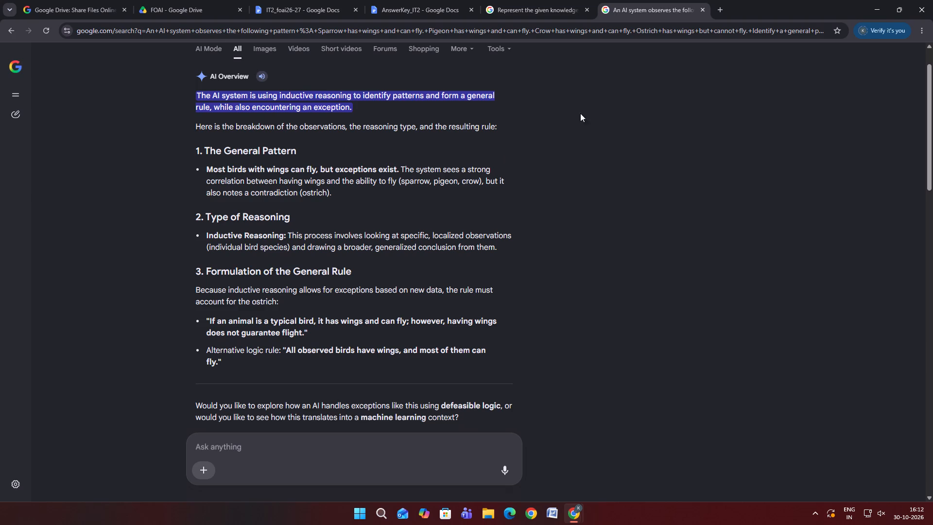
{"action": "left_click", "coordinate": [724, 10]}
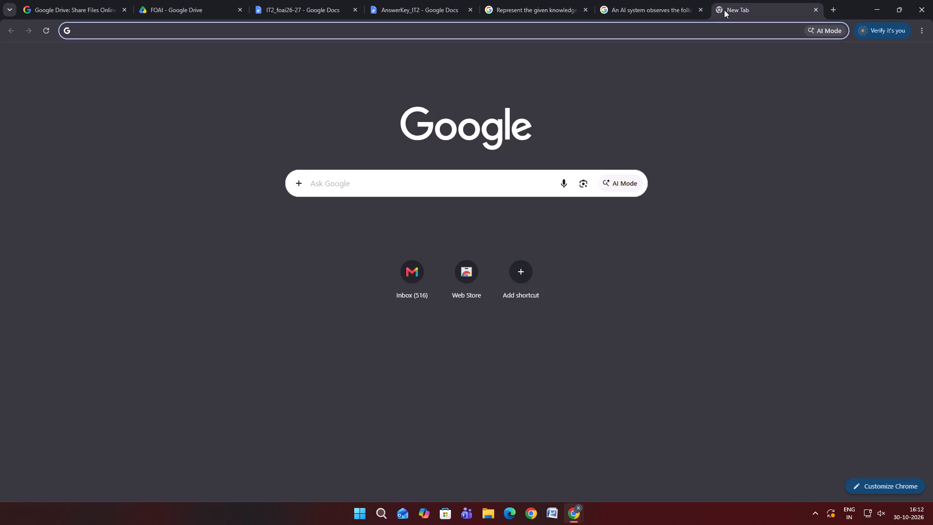
{"action": "left_click", "coordinate": [636, 0]}
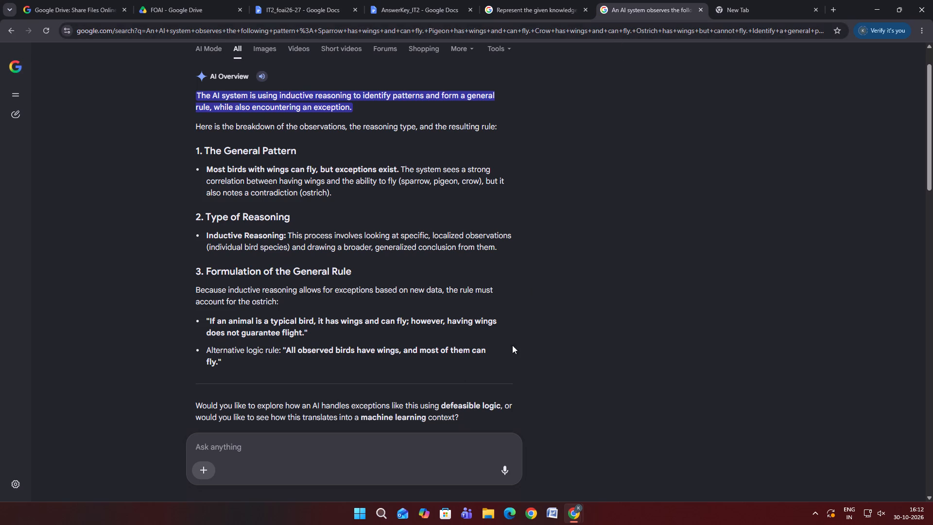
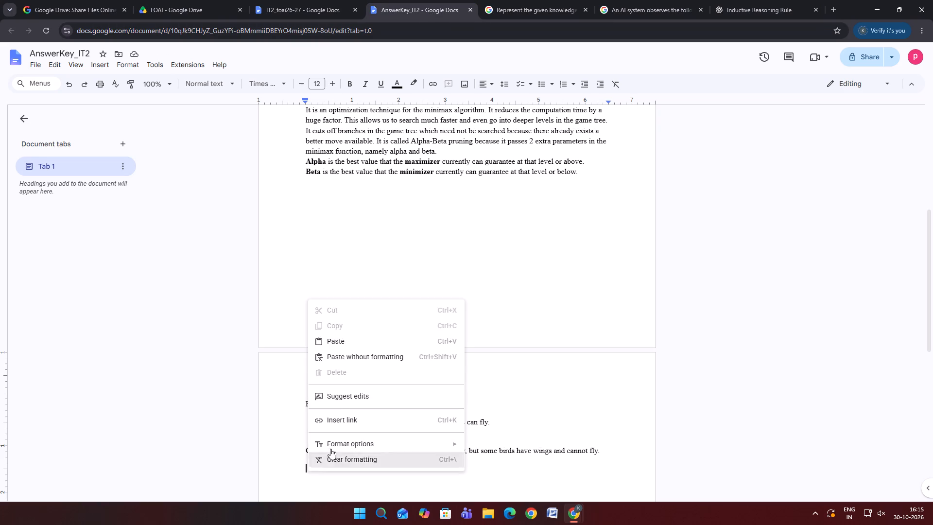
{"action": "left_click", "coordinate": [354, 338]}
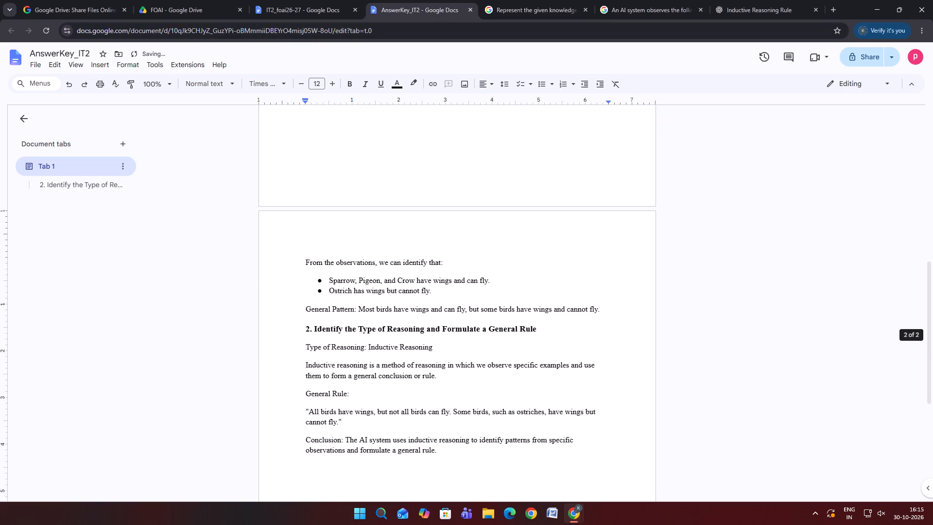
Delete the pasted heading "2. Identify the Type of Reasoning and Formulate a General Rule".
{"action": "scroll", "coordinate": [345, 355], "scroll_direction": "up", "scroll_amount": 3}
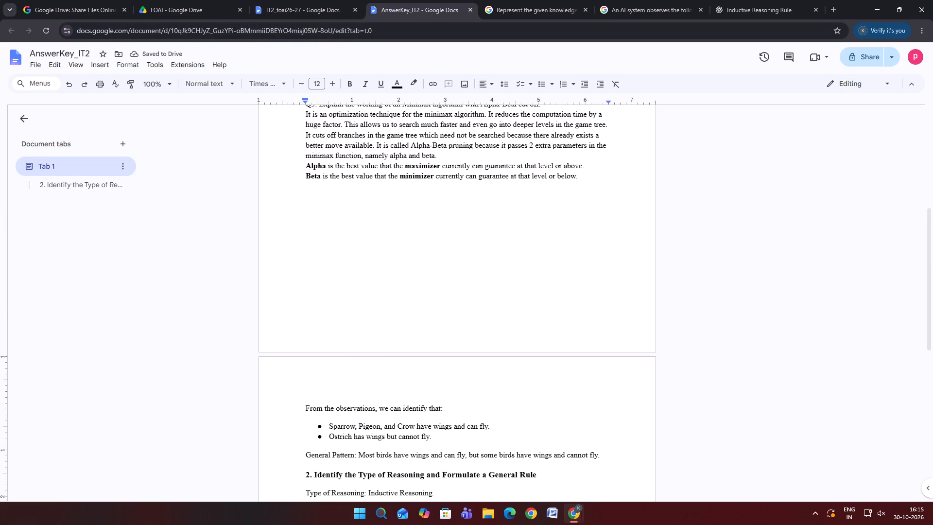
{"action": "scroll", "coordinate": [329, 472], "scroll_direction": "down", "scroll_amount": 2}
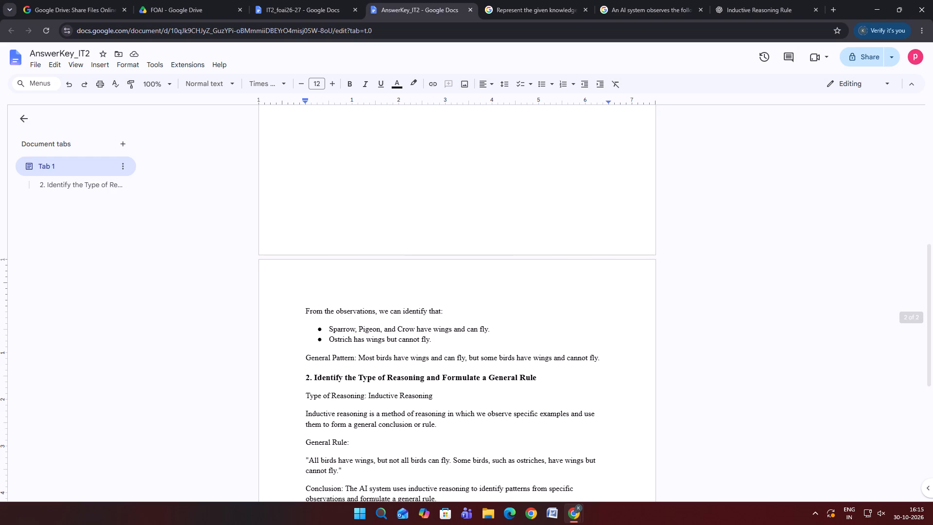
{"action": "left_click_drag", "start_coordinate": [540, 376], "coordinate": [338, 375]}
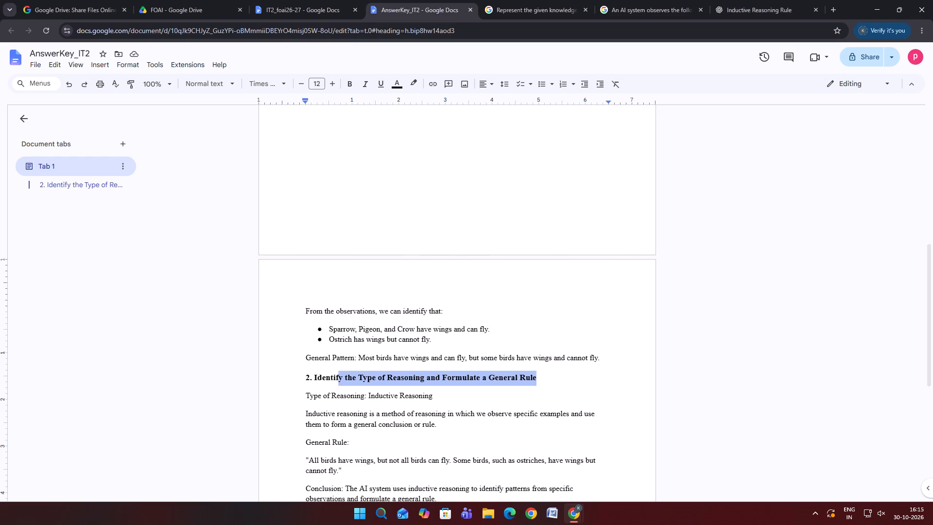
{"action": "left_click_drag", "start_coordinate": [338, 375], "coordinate": [307, 377]}
{"action": "key", "text": "BackSpace"}
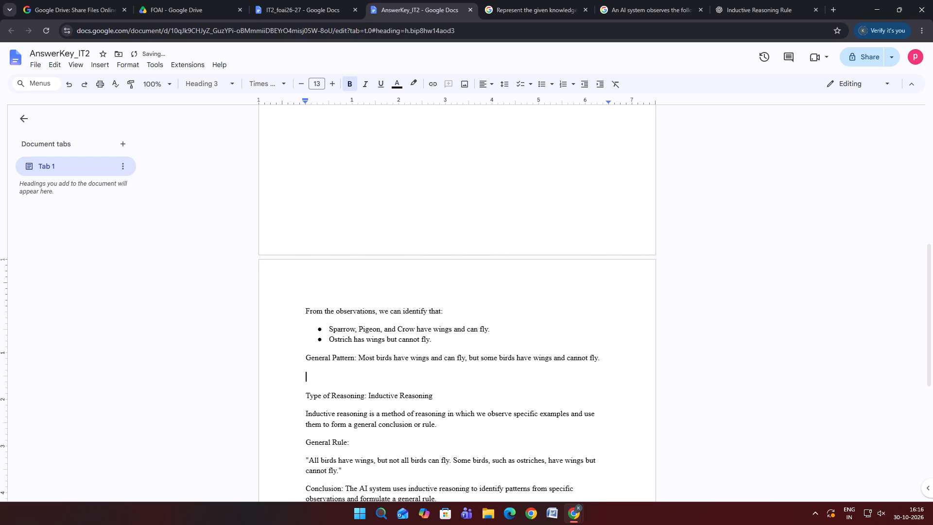
Label the Type of Reasoning line with "B." and the "From the observations" line with "A.".
{"action": "key", "text": "Down"}
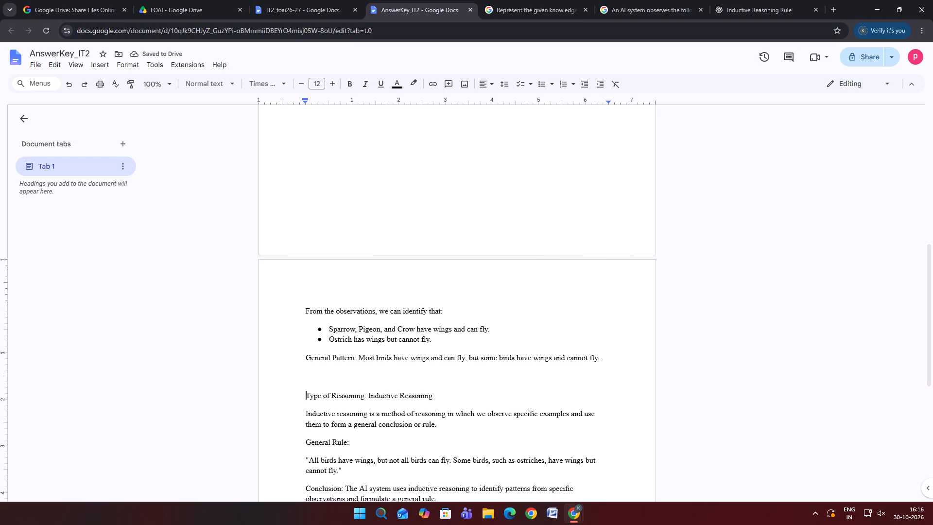
{"action": "key", "text": "b"}
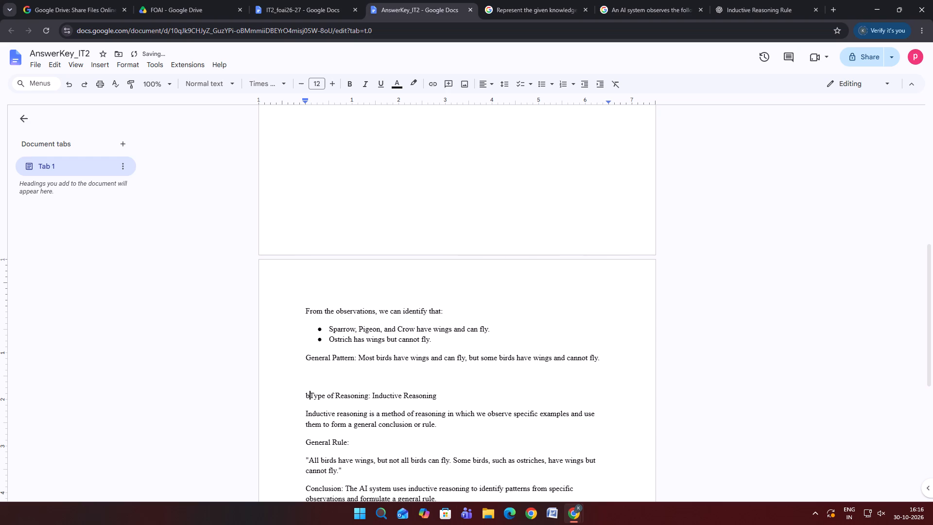
{"action": "type", "text": "."}
{"action": "key", "text": "space"}
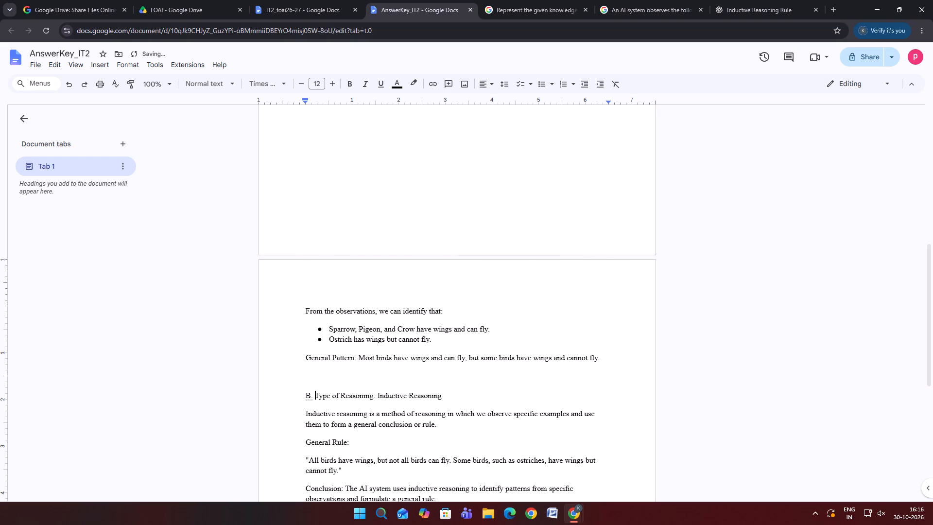
{"action": "scroll", "coordinate": [302, 325], "scroll_direction": "up", "scroll_amount": 2}
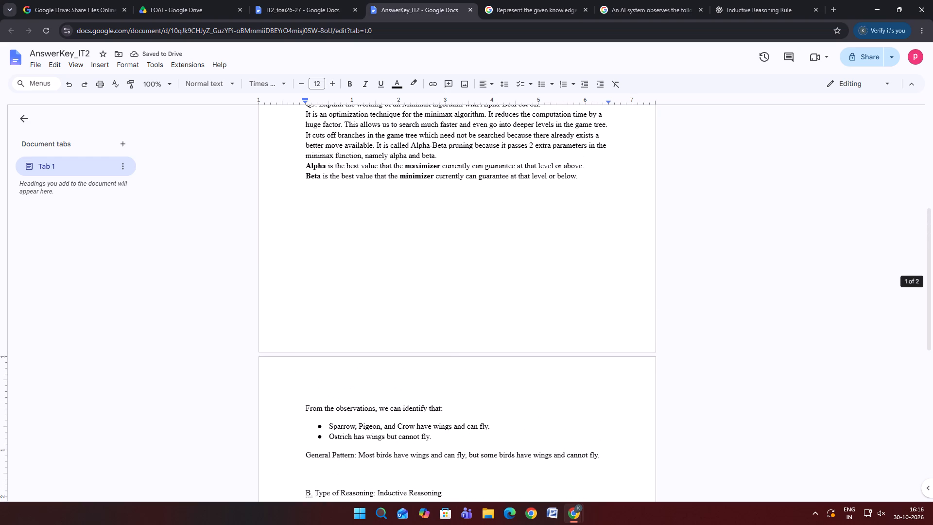
{"action": "left_click", "coordinate": [303, 406]}
{"action": "type", "text": "A."}
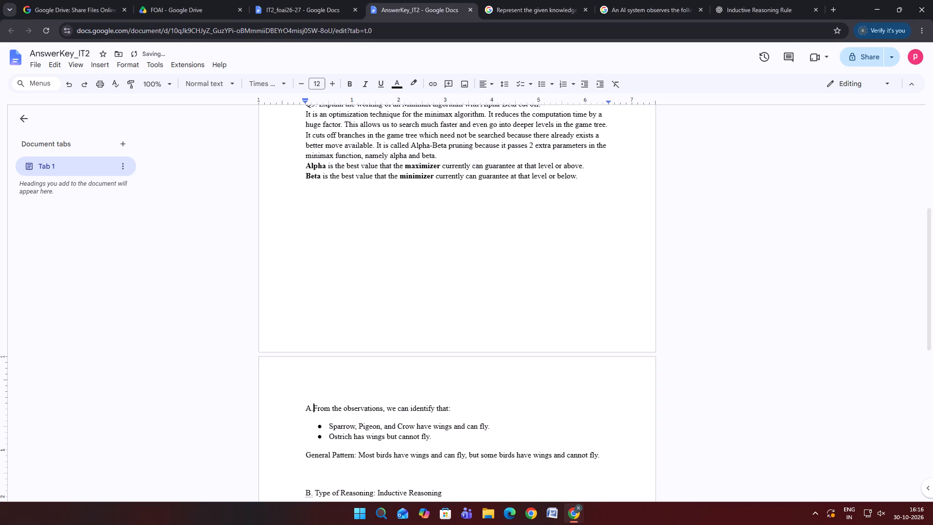
Add the question number "Q5." before the "A." label, checking the question paper for the number.
{"action": "key", "text": "Left"}
{"action": "key", "text": "Left"}
{"action": "key", "text": "shift+q"}
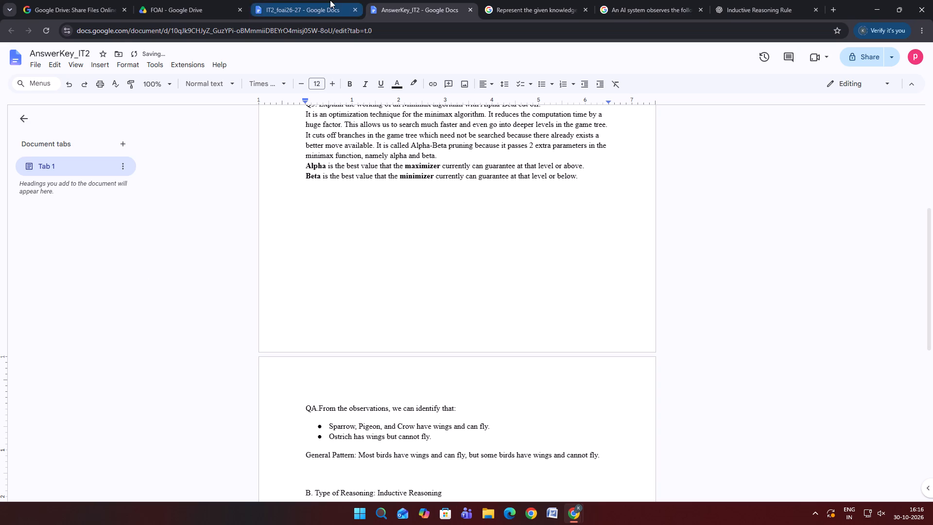
{"action": "left_click", "coordinate": [330, 0]}
{"action": "left_click", "coordinate": [419, 0]}
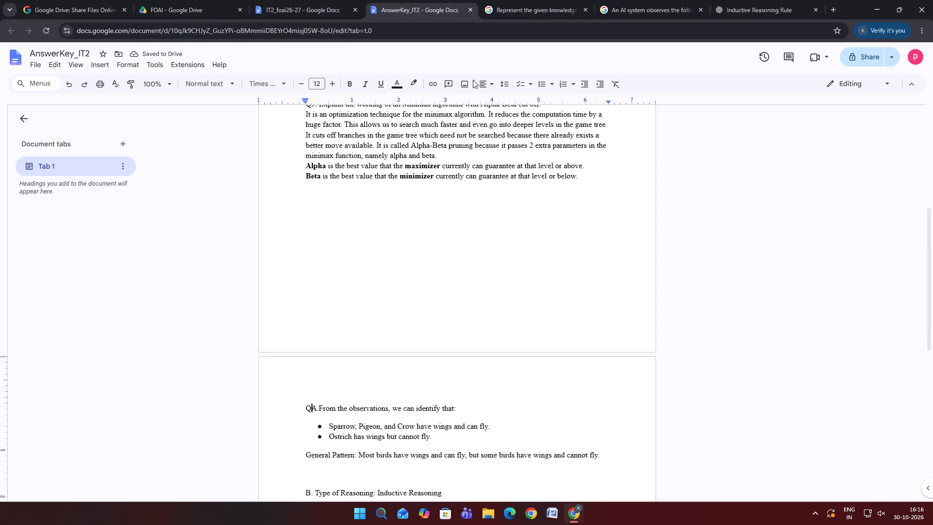
{"action": "key", "text": "5"}
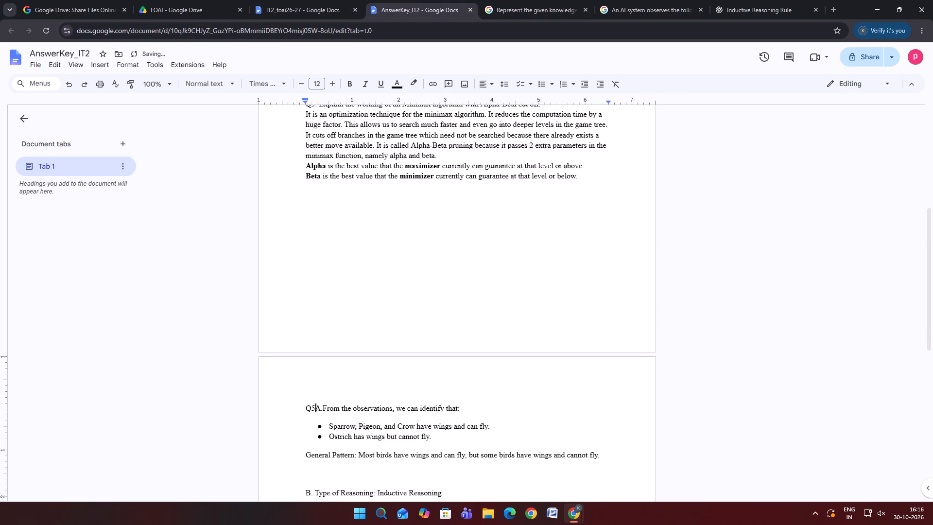
{"action": "type", "text": "."}
{"action": "key", "text": "space"}
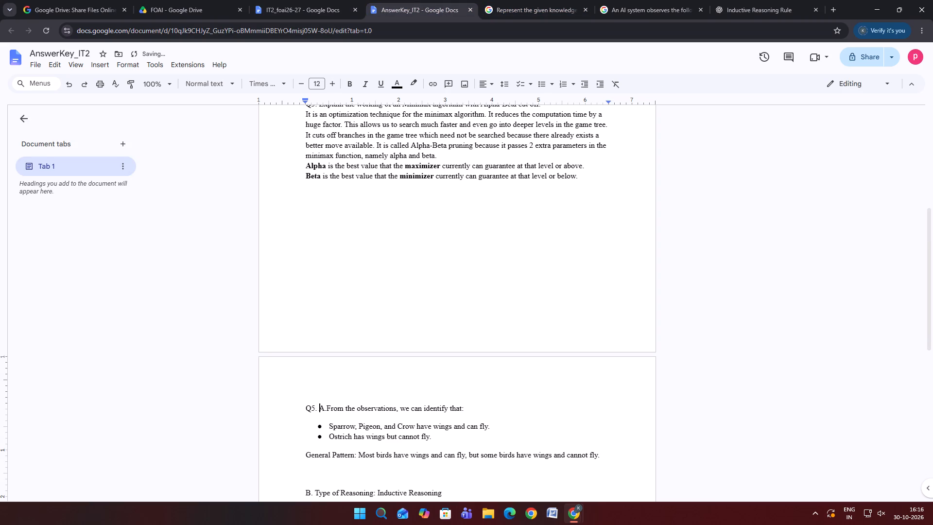
{"action": "scroll", "coordinate": [419, 369], "scroll_direction": "down", "scroll_amount": 4}
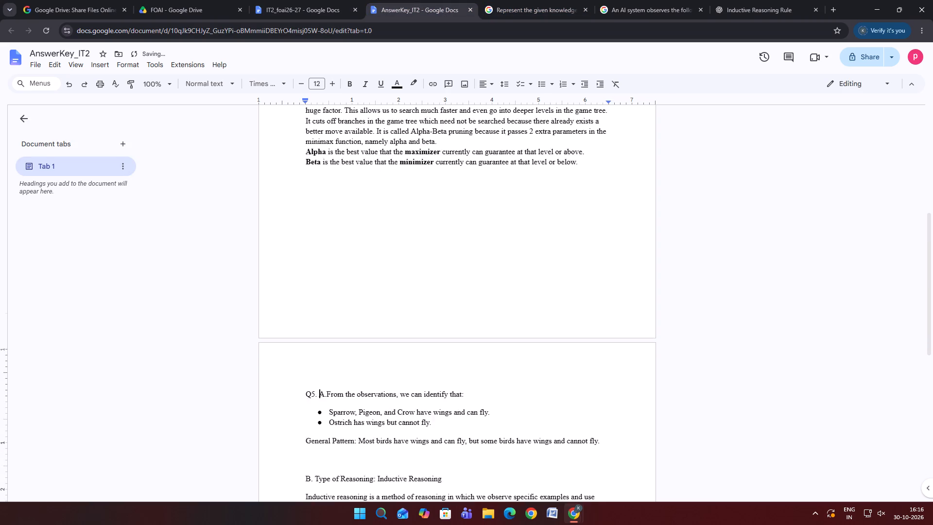
Delete the empty line above "B. Type of Reasoning: Inductive Reasoning" in the Q5 answer.
{"action": "left_click", "coordinate": [311, 284]}
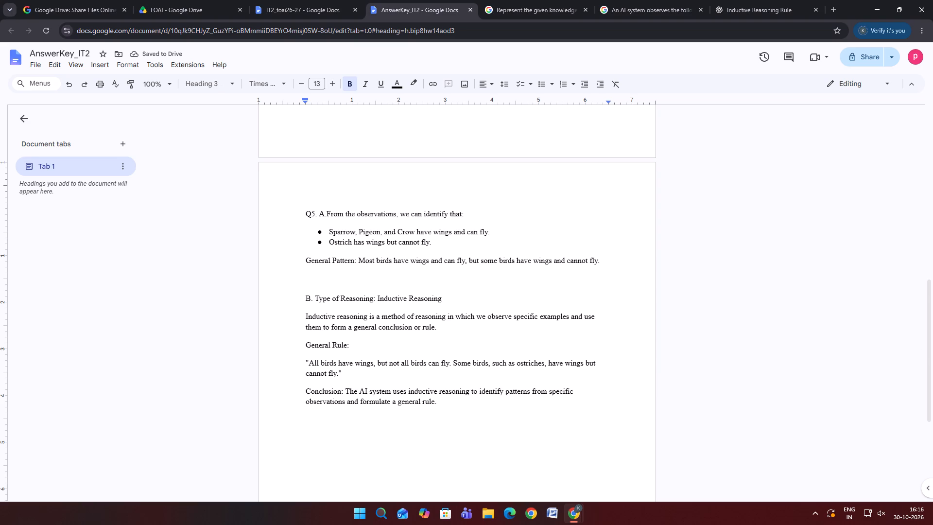
{"action": "key", "text": "BackSpace"}
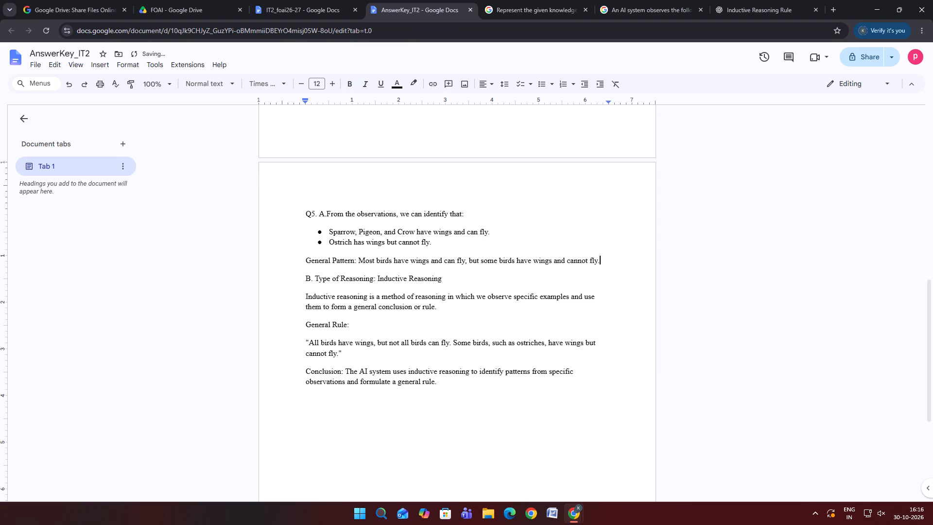
Set the Q5 answer text, from "From the observations" through the Conclusion, to font size 12.
{"action": "left_click", "coordinate": [328, 212]}
{"action": "left_click_drag", "start_coordinate": [328, 212], "coordinate": [486, 404]}
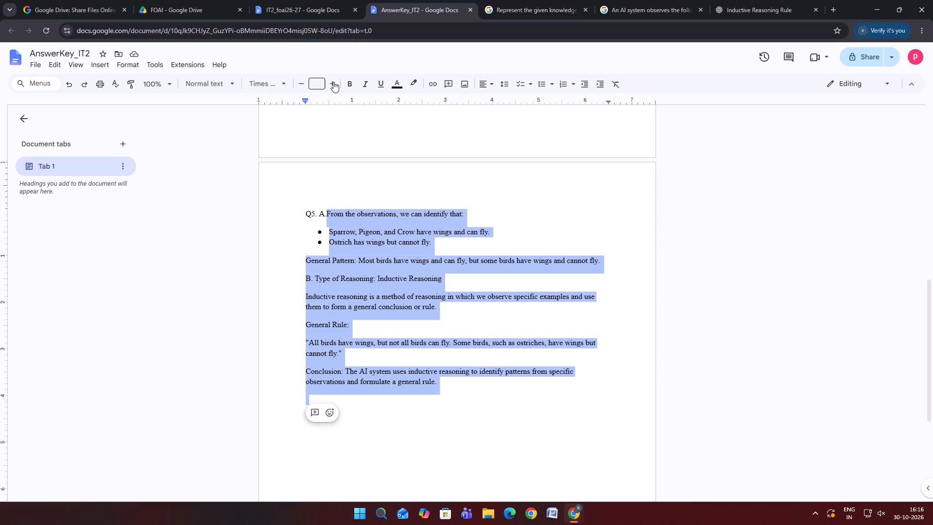
{"action": "left_click", "coordinate": [316, 84]}
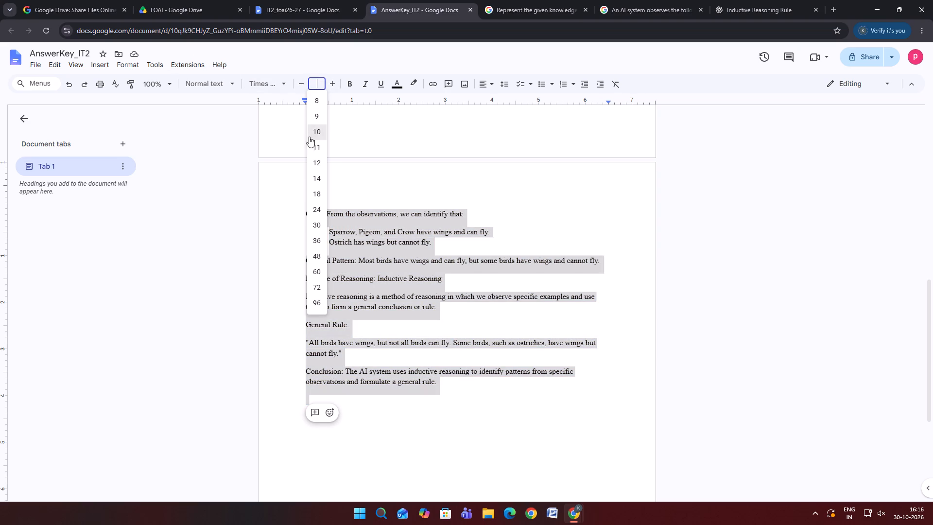
{"action": "left_click", "coordinate": [313, 160]}
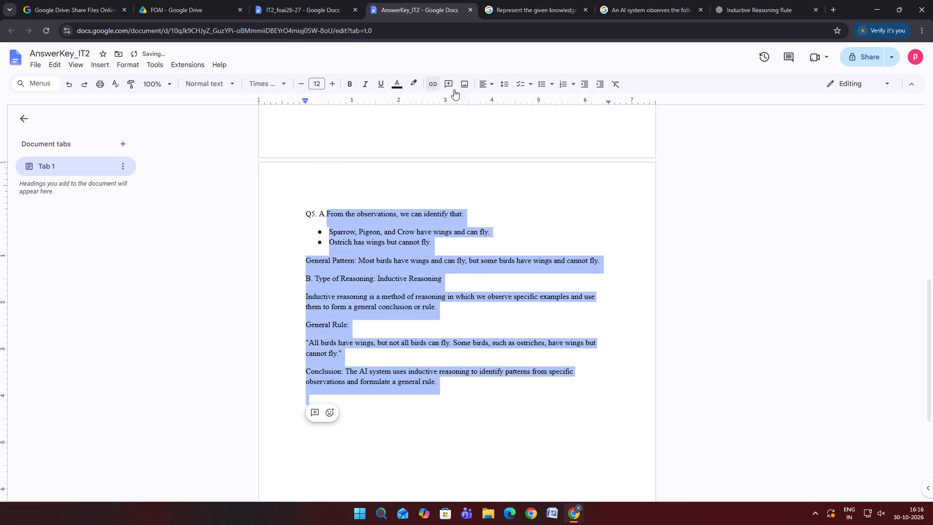
Set the line spacing of the selected Q5 answer to Single.
{"action": "left_click", "coordinate": [508, 88]}
{"action": "left_click", "coordinate": [519, 100]}
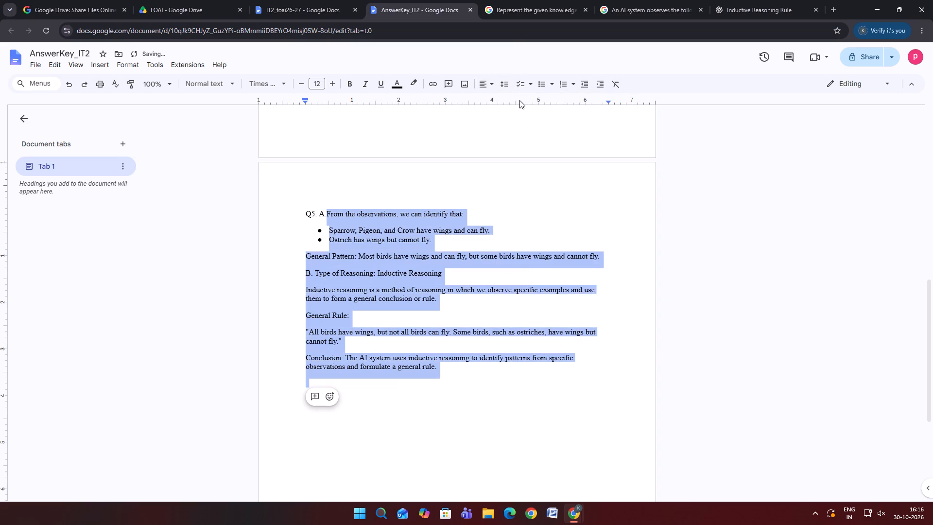
{"action": "left_click", "coordinate": [508, 86]}
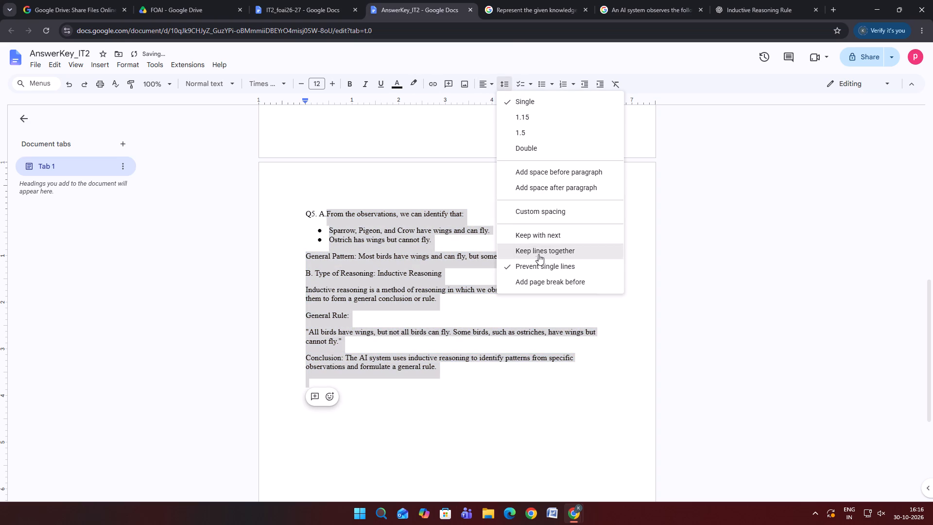
{"action": "left_click", "coordinate": [407, 262]}
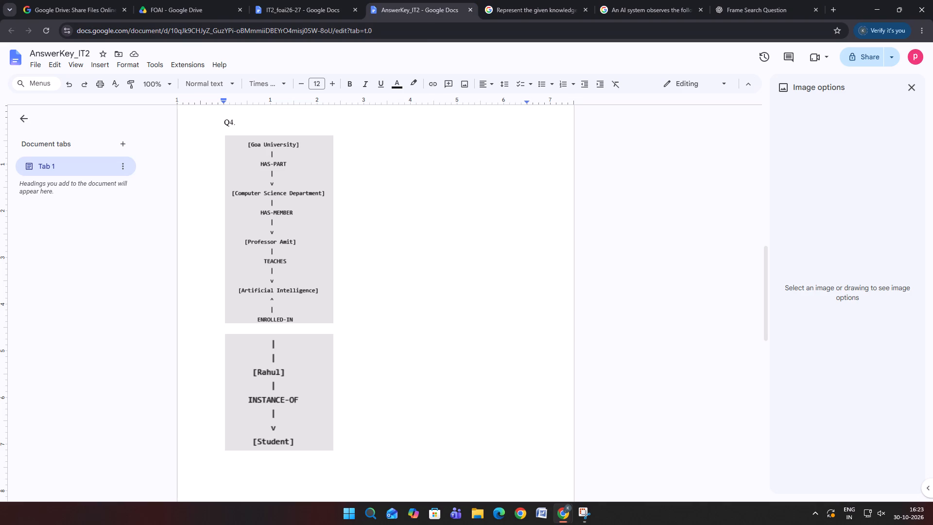
{"action": "scroll", "coordinate": [390, 262], "scroll_direction": "down", "scroll_amount": 3}
{"action": "left_click", "coordinate": [252, 342]}
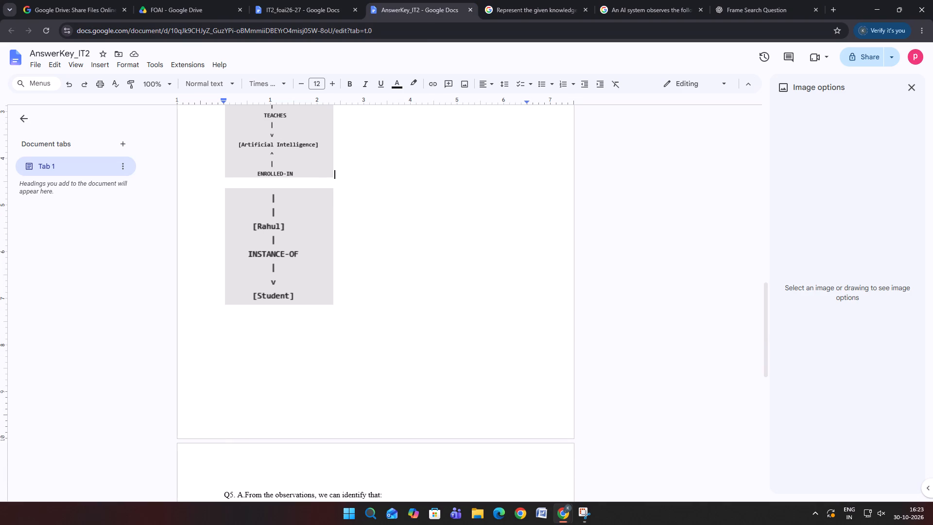
{"action": "left_click", "coordinate": [230, 324]}
{"action": "key", "text": "ctrl+v"}
Delete the blank lines above the Q5 answer, after the Nodes list.
{"action": "scroll", "coordinate": [297, 390], "scroll_direction": "down", "scroll_amount": 3}
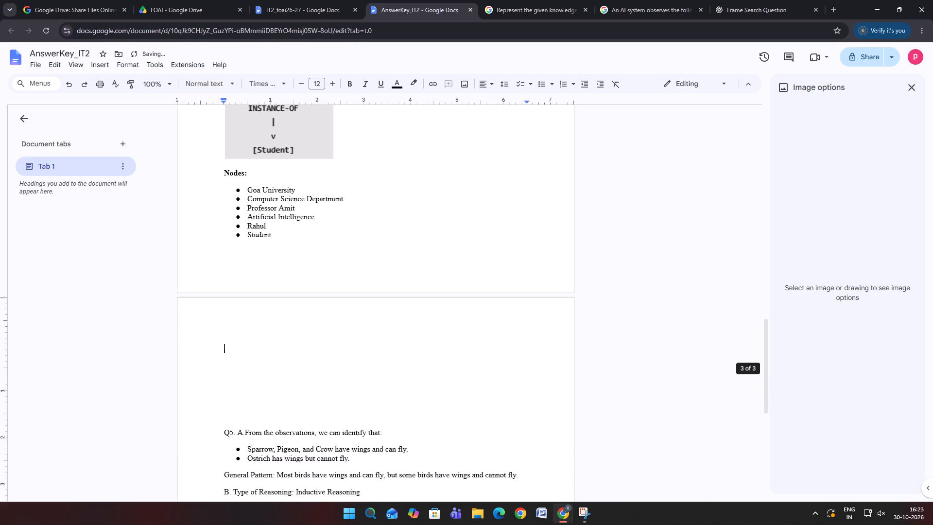
{"action": "left_click", "coordinate": [224, 437]}
{"action": "key", "text": "BackSpace"}
{"action": "key", "text": "BackSpace"}
{"action": "key", "text": "BackSpace"}
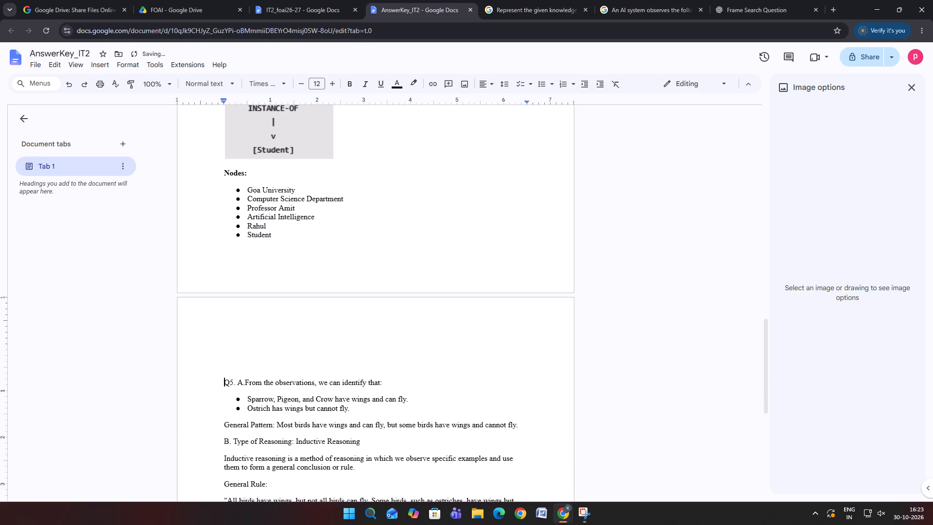
{"action": "key", "text": "BackSpace"}
{"action": "key", "text": "BackSpace"}
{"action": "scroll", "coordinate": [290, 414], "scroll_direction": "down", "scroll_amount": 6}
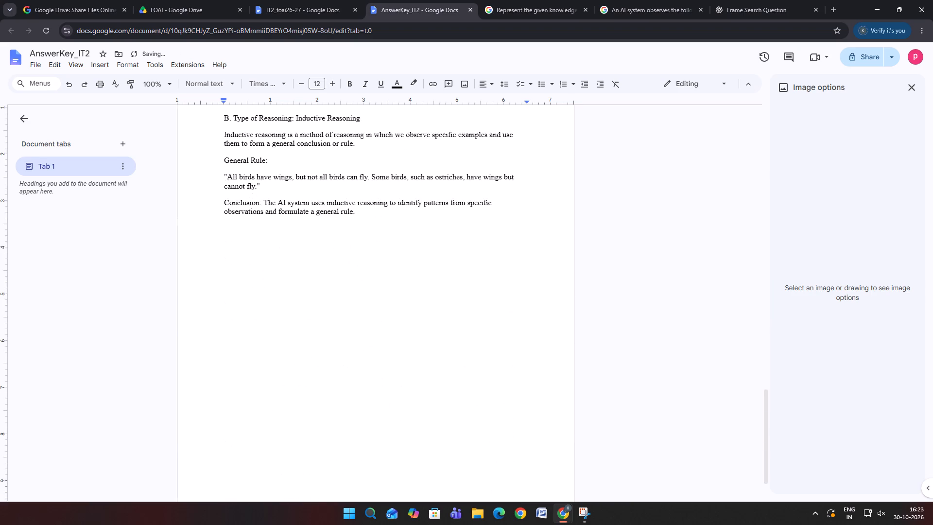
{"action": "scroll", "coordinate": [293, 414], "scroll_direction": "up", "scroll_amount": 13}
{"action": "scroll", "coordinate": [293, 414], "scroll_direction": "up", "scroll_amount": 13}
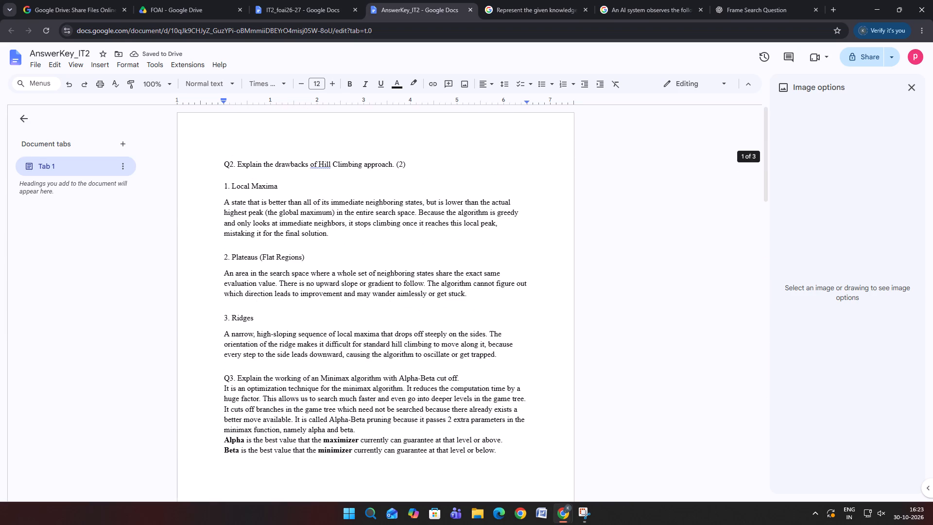
Check the answers in AnswerKey_IT2 against the five questions in the IT2_foai26-27 question paper.
{"action": "scroll", "coordinate": [299, 395], "scroll_direction": "down", "scroll_amount": 16}
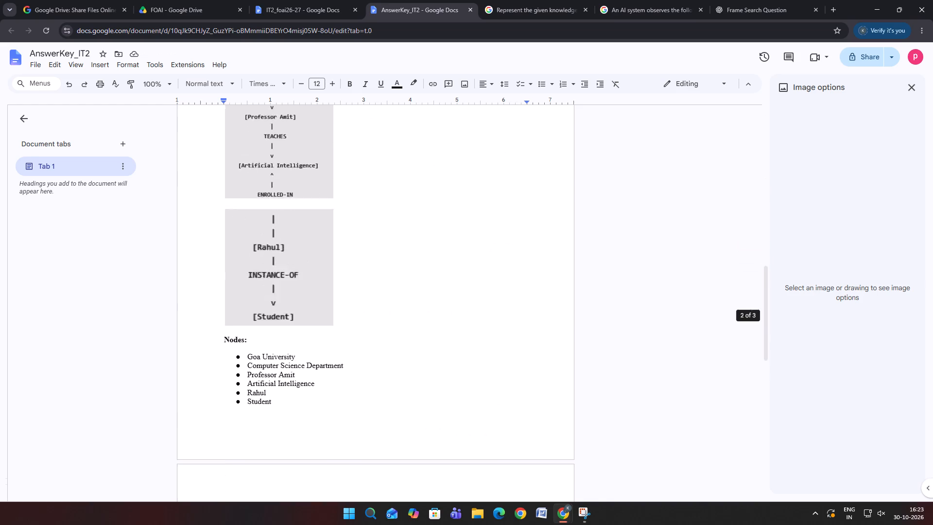
{"action": "scroll", "coordinate": [315, 405], "scroll_direction": "down", "scroll_amount": 6}
{"action": "left_click", "coordinate": [303, 0]}
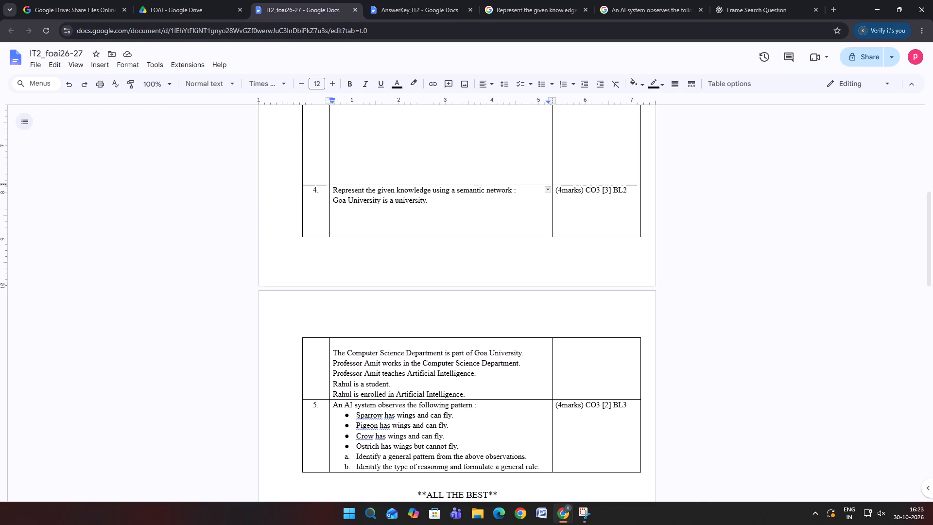
{"action": "scroll", "coordinate": [365, 408], "scroll_direction": "up", "scroll_amount": 7}
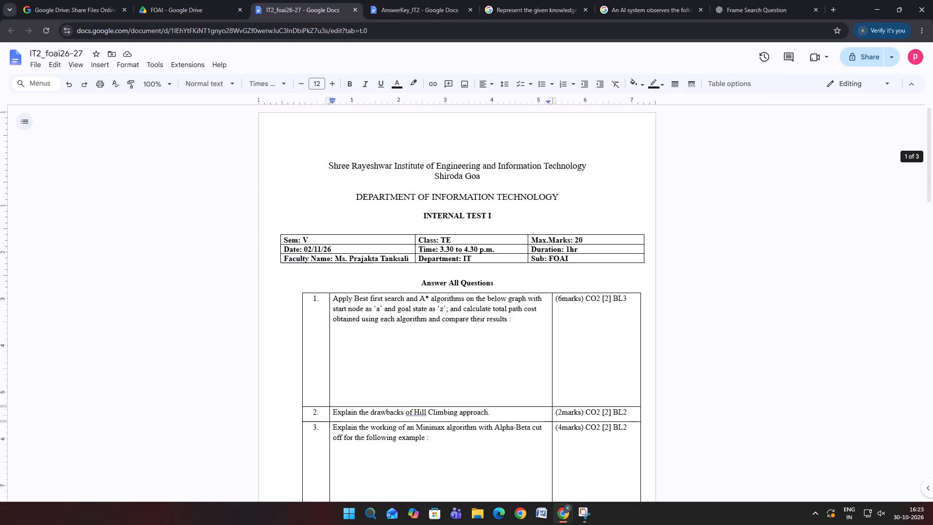
{"action": "left_click", "coordinate": [375, 417]}
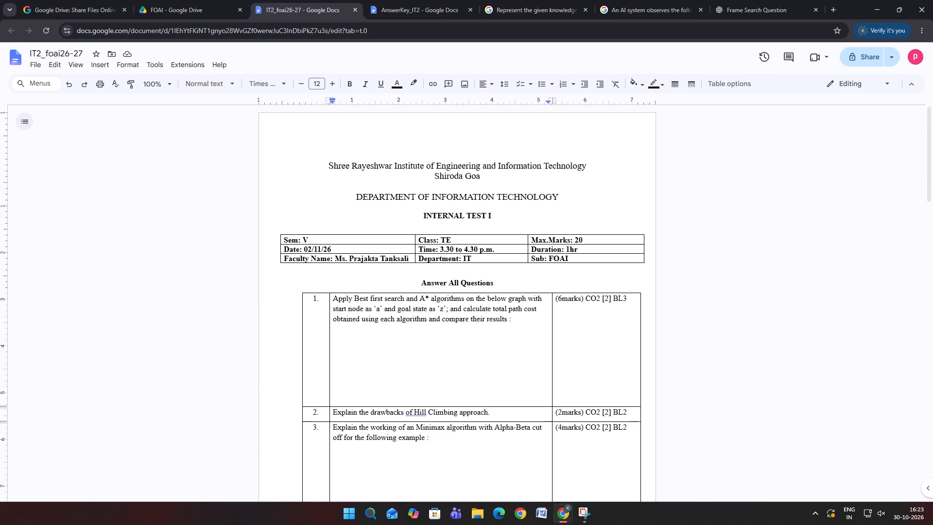
{"action": "left_click", "coordinate": [376, 440]}
{"action": "scroll", "coordinate": [376, 440], "scroll_direction": "down", "scroll_amount": 8}
{"action": "left_click", "coordinate": [376, 164]}
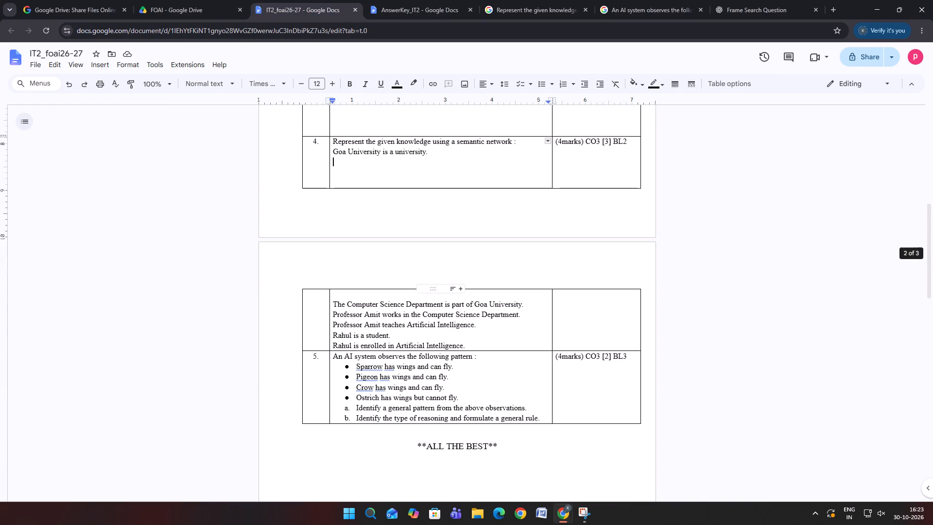
{"action": "left_click", "coordinate": [388, 363]}
{"action": "scroll", "coordinate": [388, 363], "scroll_direction": "down", "scroll_amount": 2}
{"action": "scroll", "coordinate": [388, 363], "scroll_direction": "up", "scroll_amount": 7}
{"action": "left_click", "coordinate": [369, 314]}
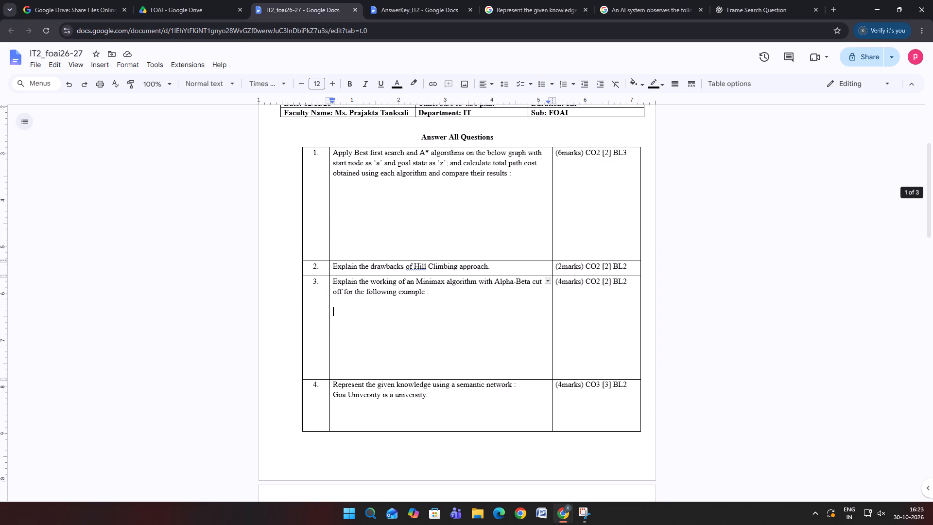
{"action": "left_click", "coordinate": [374, 209]}
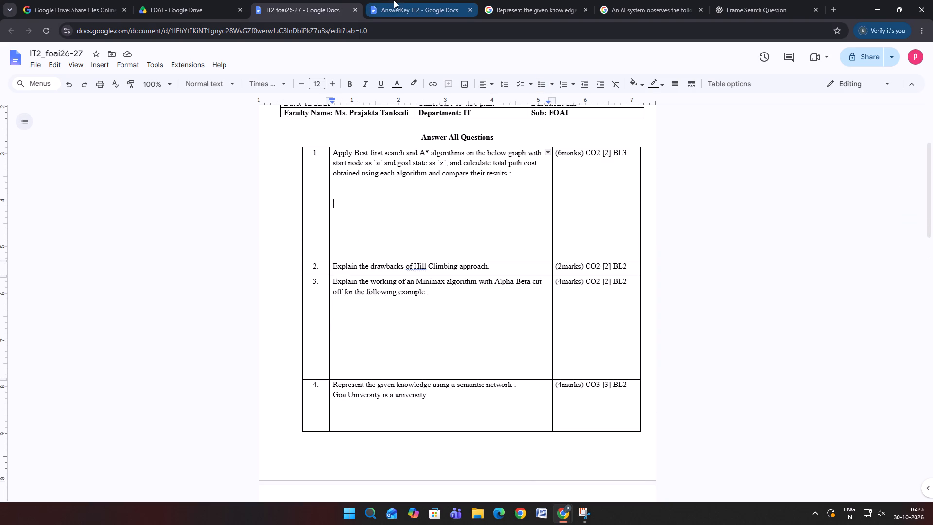
Review the Q2 to Q5 answers in AnswerKey_IT2, checking how each one is headed.
{"action": "left_click", "coordinate": [394, 0]}
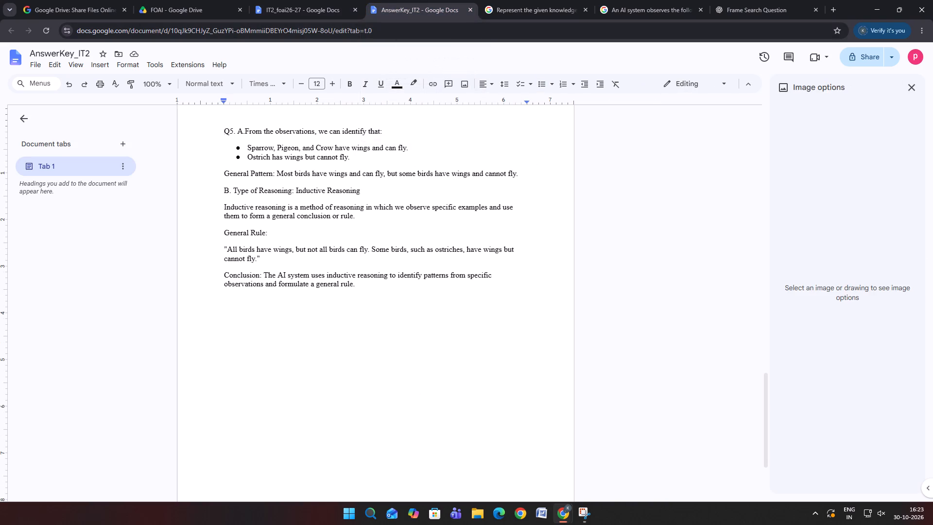
{"action": "scroll", "coordinate": [305, 350], "scroll_direction": "up", "scroll_amount": 4}
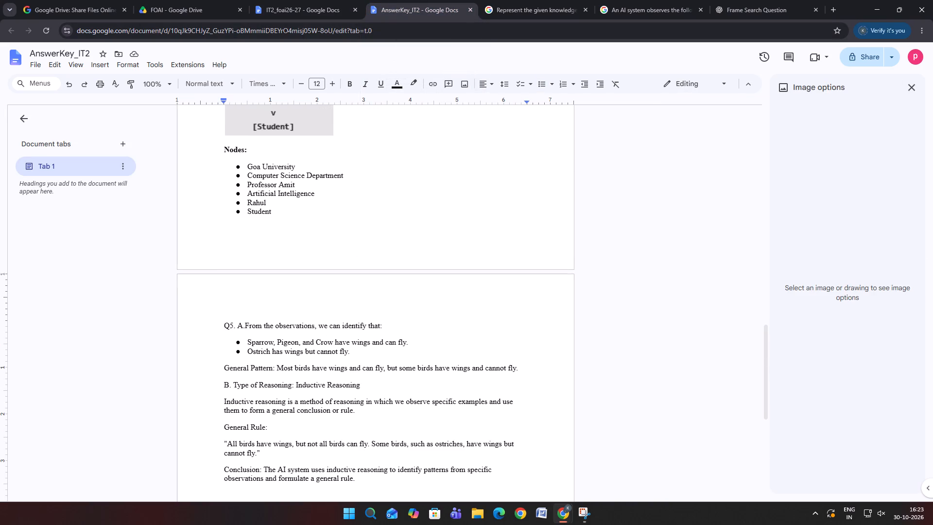
{"action": "scroll", "coordinate": [305, 350], "scroll_direction": "up", "scroll_amount": 1}
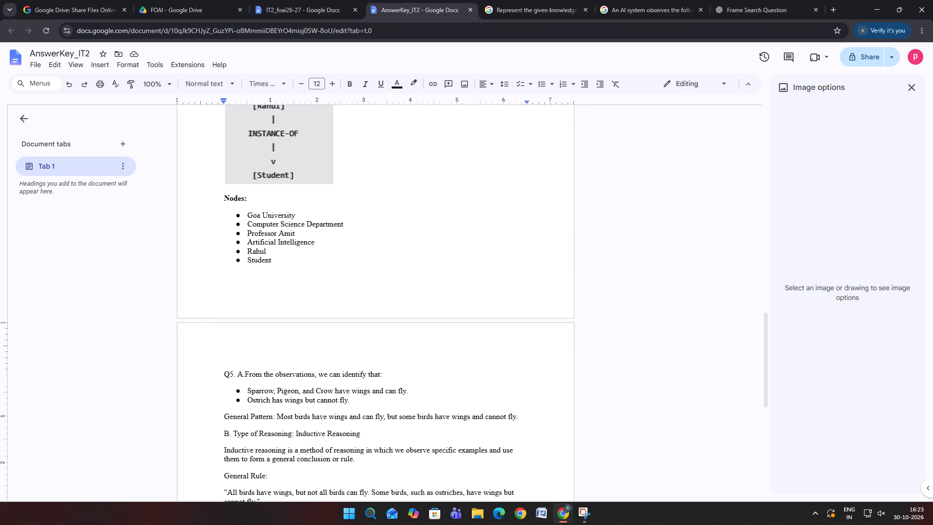
{"action": "scroll", "coordinate": [305, 350], "scroll_direction": "up", "scroll_amount": 11}
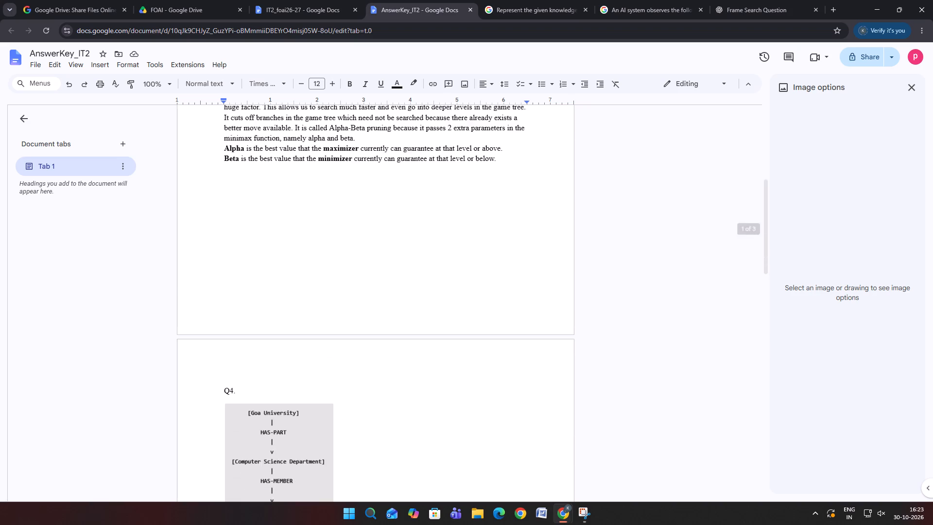
{"action": "scroll", "coordinate": [305, 350], "scroll_direction": "up", "scroll_amount": 14}
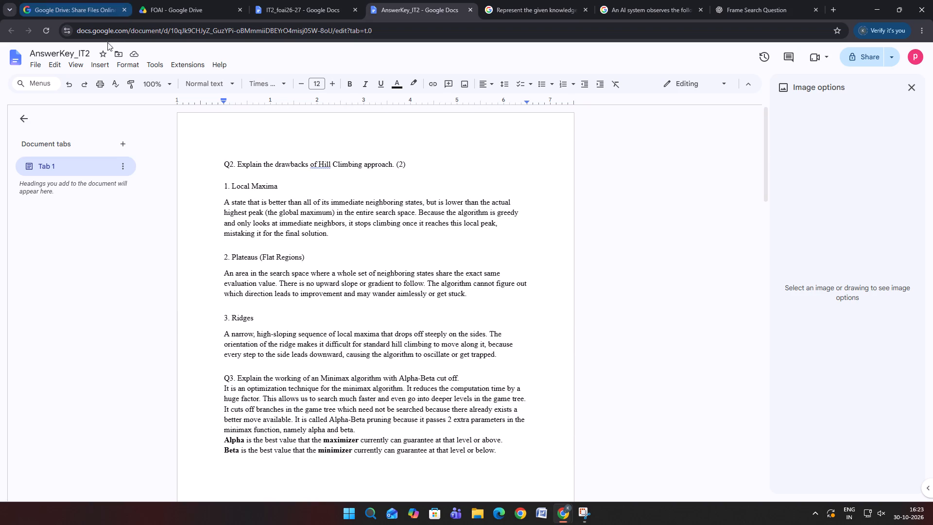
{"action": "scroll", "coordinate": [261, 300], "scroll_direction": "down", "scroll_amount": 8}
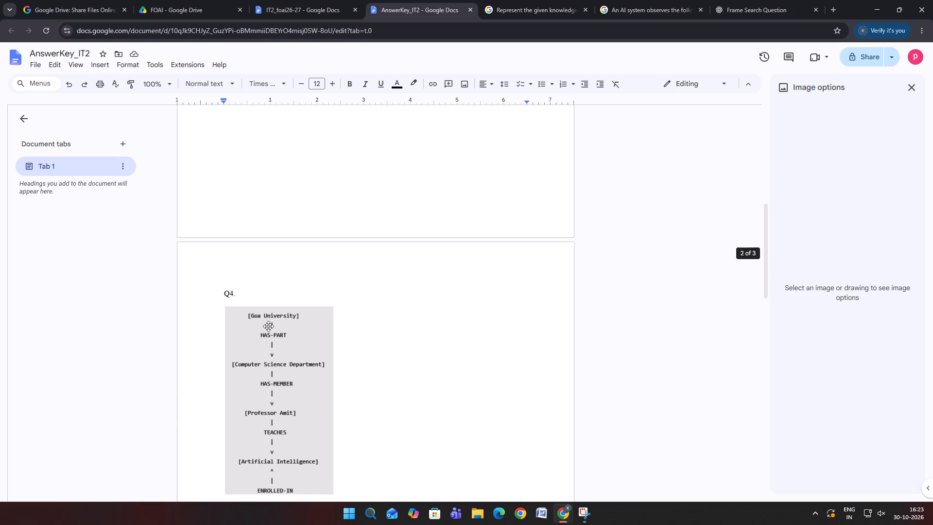
{"action": "scroll", "coordinate": [258, 310], "scroll_direction": "down", "scroll_amount": 2}
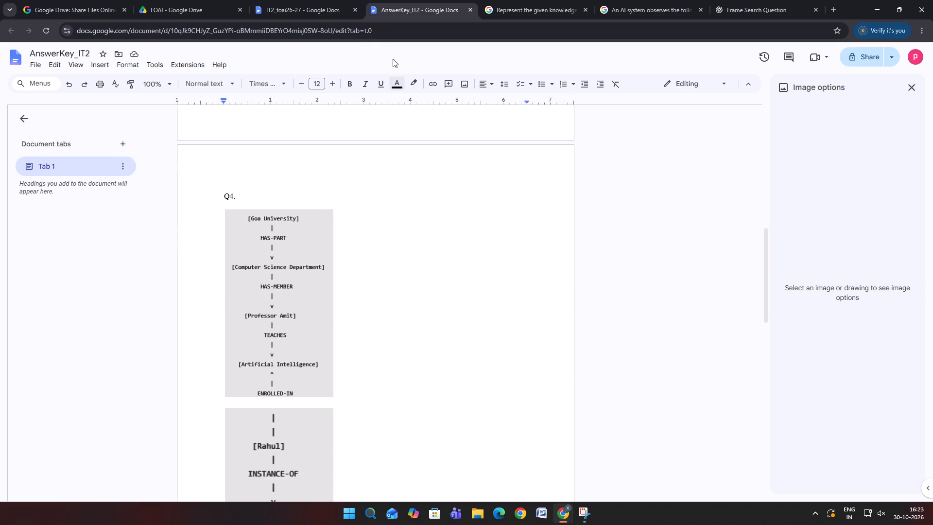
Copy the full question 4 text, including its knowledge statements, from IT2_foai26-27 and paste it after "Q4." in AnswerKey_IT2.
{"action": "left_click", "coordinate": [299, 6]}
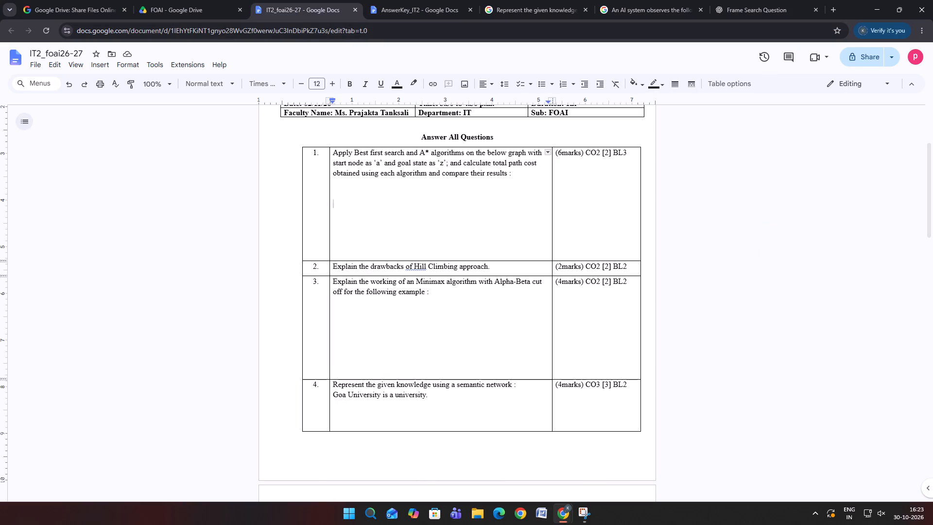
{"action": "left_click_drag", "start_coordinate": [334, 385], "coordinate": [451, 401]}
{"action": "scroll", "coordinate": [447, 394], "scroll_direction": "down", "scroll_amount": 2}
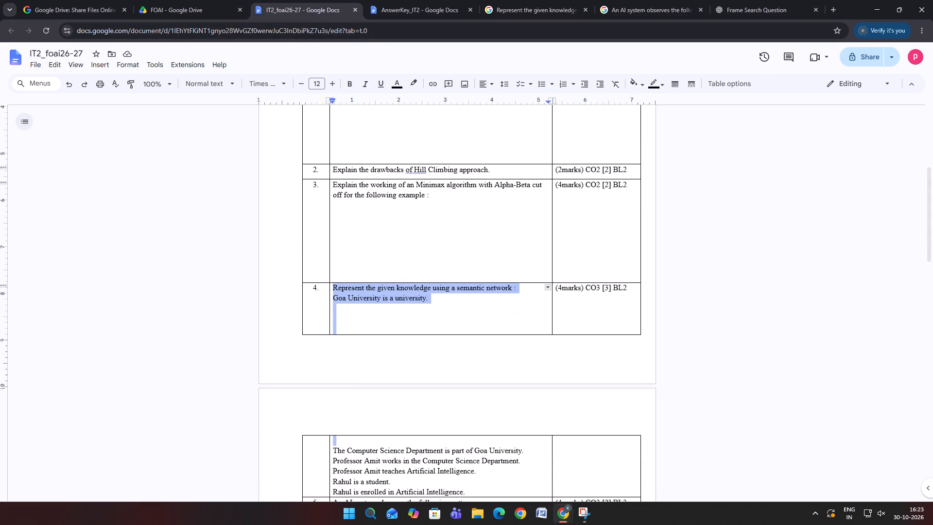
{"action": "left_click_drag", "start_coordinate": [451, 401], "coordinate": [472, 394]}
{"action": "scroll", "coordinate": [451, 401], "scroll_direction": "down", "scroll_amount": 2}
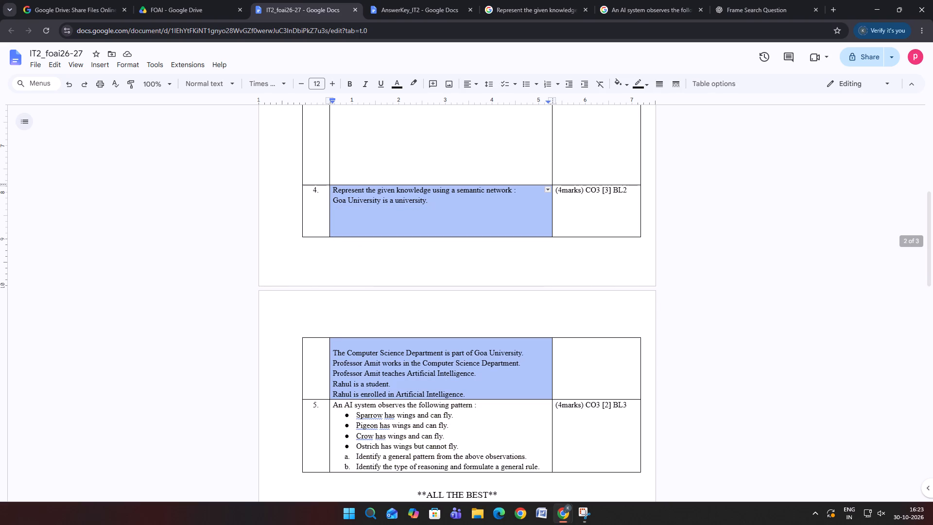
{"action": "left_click_drag", "start_coordinate": [472, 394], "coordinate": [468, 394]}
{"action": "right_click", "coordinate": [413, 363]}
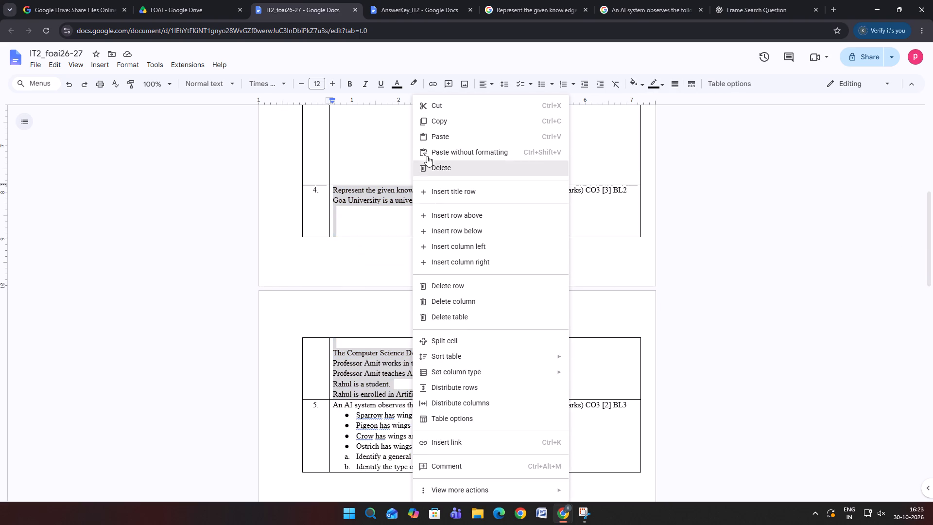
{"action": "left_click", "coordinate": [438, 124]}
{"action": "left_click", "coordinate": [393, 0]}
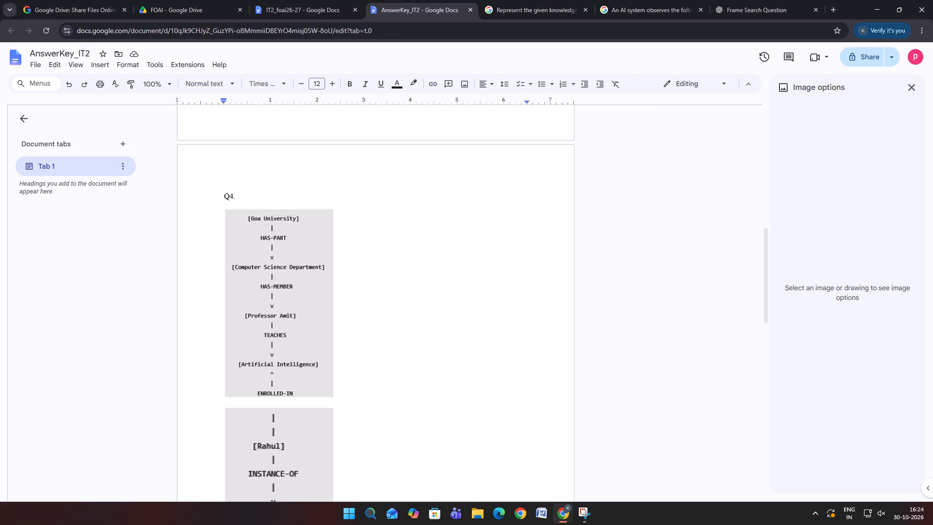
{"action": "left_click", "coordinate": [254, 186]}
{"action": "key", "text": "space"}
{"action": "key", "text": "ctrl+v"}
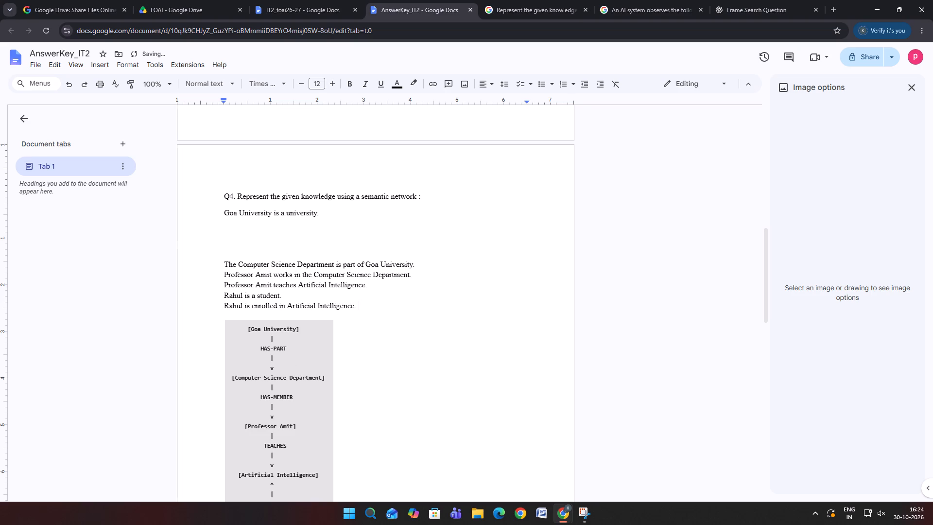
Delete the blank lines between "Goa University is a university." and the Computer Science Department statement in Q4.
{"action": "left_click", "coordinate": [223, 267]}
{"action": "key", "text": "BackSpace"}
{"action": "key", "text": "BackSpace"}
{"action": "key", "text": "BackSpace"}
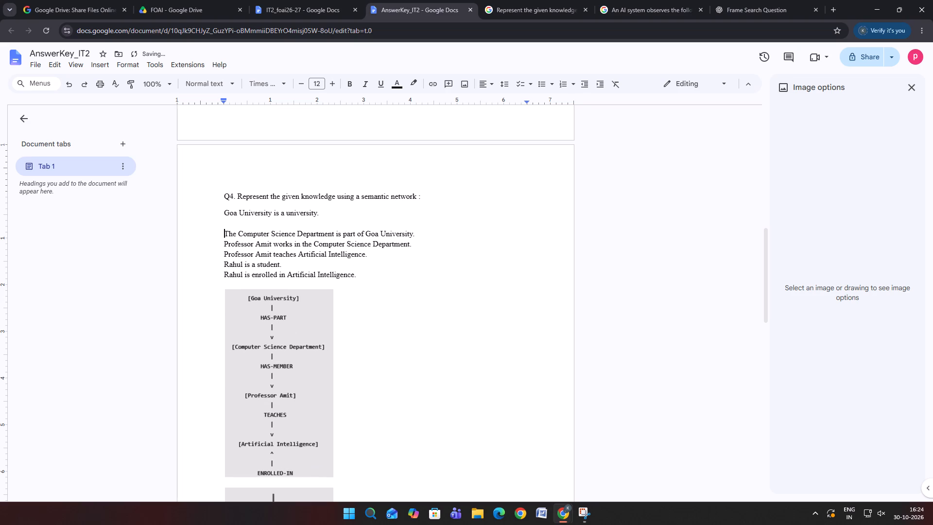
{"action": "key", "text": "BackSpace"}
Insert a blank line between the Nodes list and the Q5 answer.
{"action": "scroll", "coordinate": [339, 268], "scroll_direction": "down", "scroll_amount": 4}
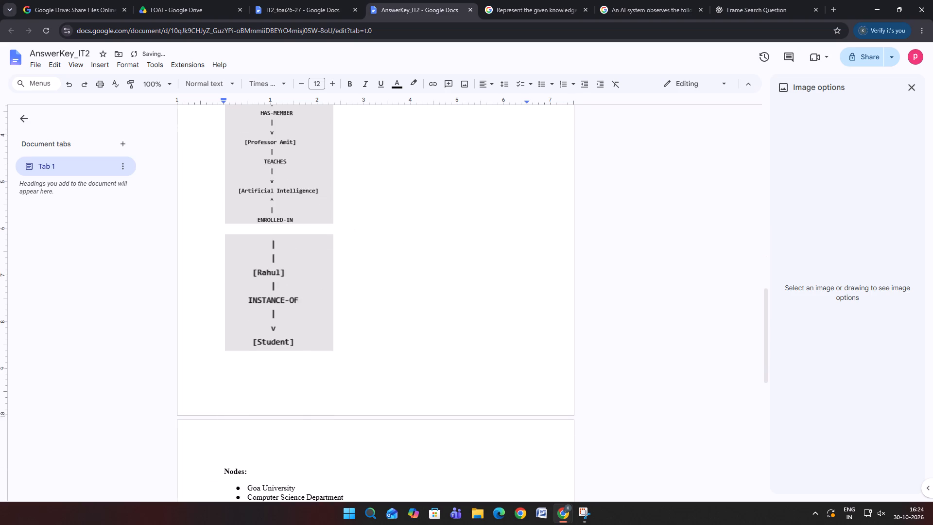
{"action": "scroll", "coordinate": [358, 272], "scroll_direction": "down", "scroll_amount": 5}
{"action": "scroll", "coordinate": [291, 285], "scroll_direction": "down", "scroll_amount": 6}
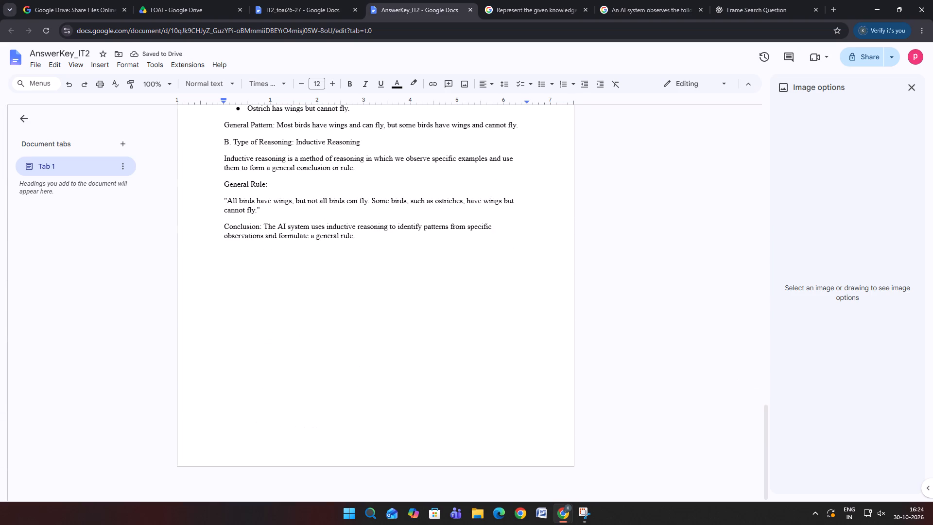
{"action": "scroll", "coordinate": [270, 271], "scroll_direction": "up", "scroll_amount": 3}
{"action": "left_click", "coordinate": [221, 232]}
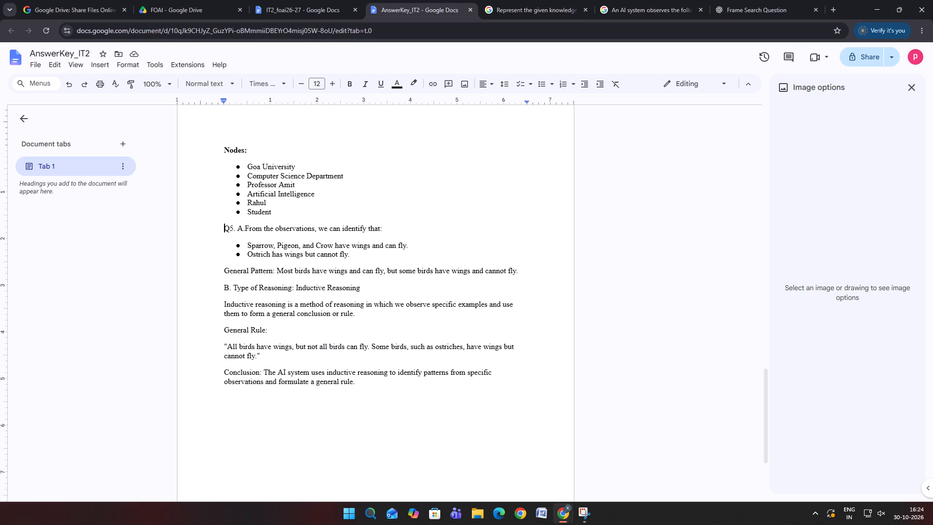
{"action": "key", "text": "Return"}
Review the complete AnswerKey_IT2 document from Q2 through Q5.
{"action": "scroll", "coordinate": [254, 240], "scroll_direction": "down", "scroll_amount": 5}
{"action": "scroll", "coordinate": [259, 245], "scroll_direction": "up", "scroll_amount": 3}
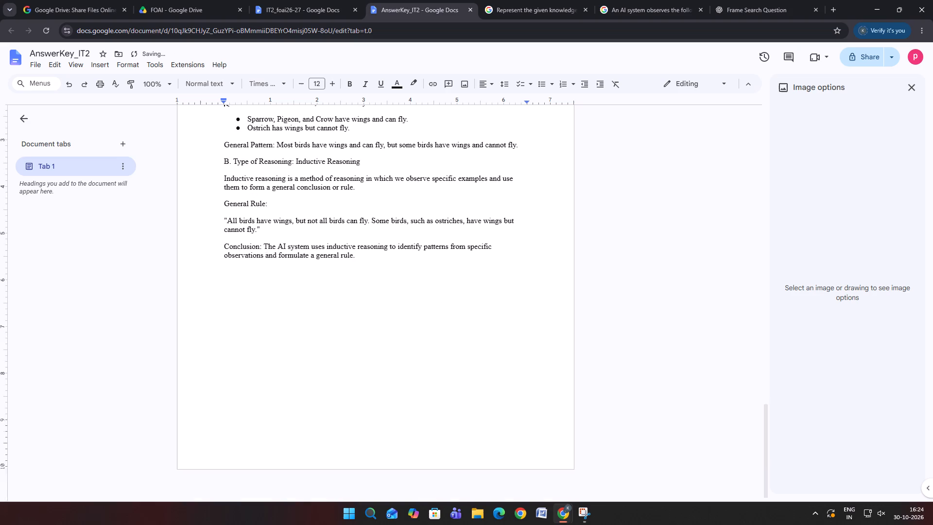
{"action": "scroll", "coordinate": [259, 245], "scroll_direction": "up", "scroll_amount": 16}
{"action": "scroll", "coordinate": [259, 245], "scroll_direction": "up", "scroll_amount": 6}
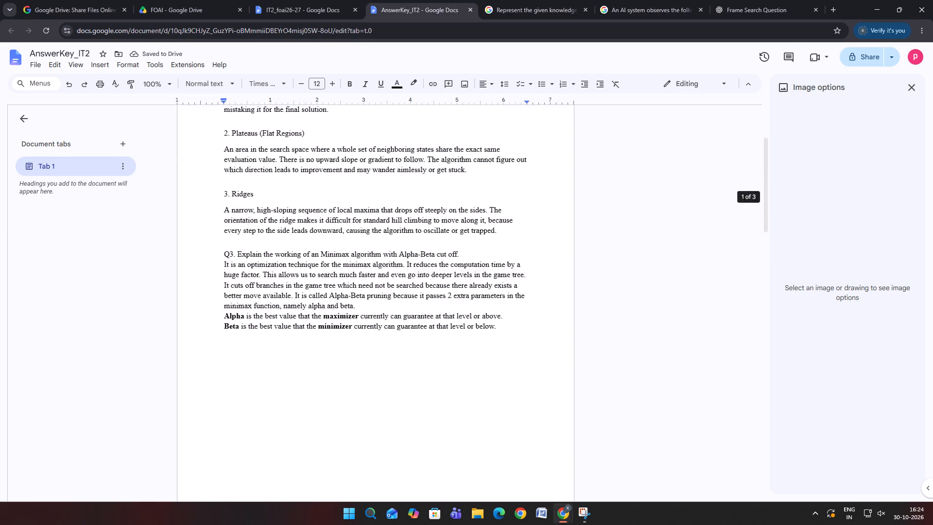
{"action": "scroll", "coordinate": [259, 245], "scroll_direction": "up", "scroll_amount": 2}
{"action": "scroll", "coordinate": [259, 245], "scroll_direction": "down", "scroll_amount": 6}
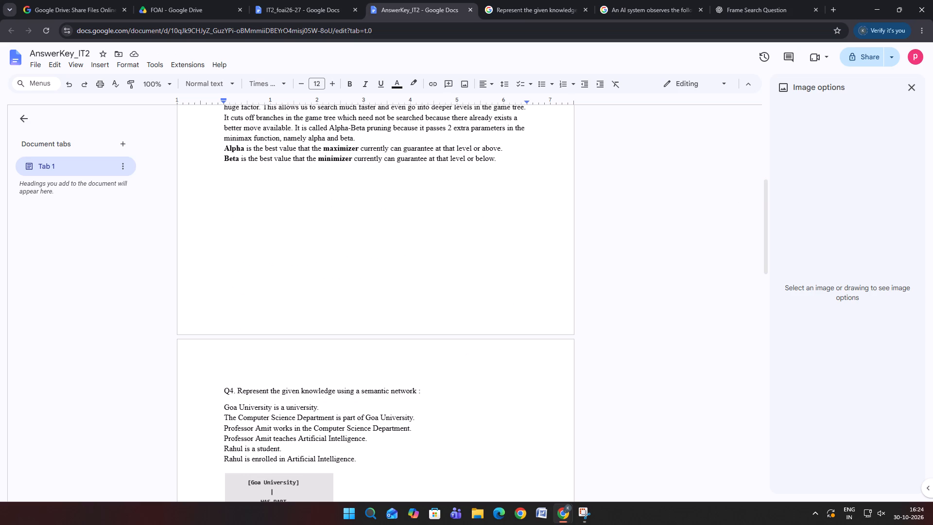
{"action": "scroll", "coordinate": [192, 131], "scroll_direction": "down", "scroll_amount": 18}
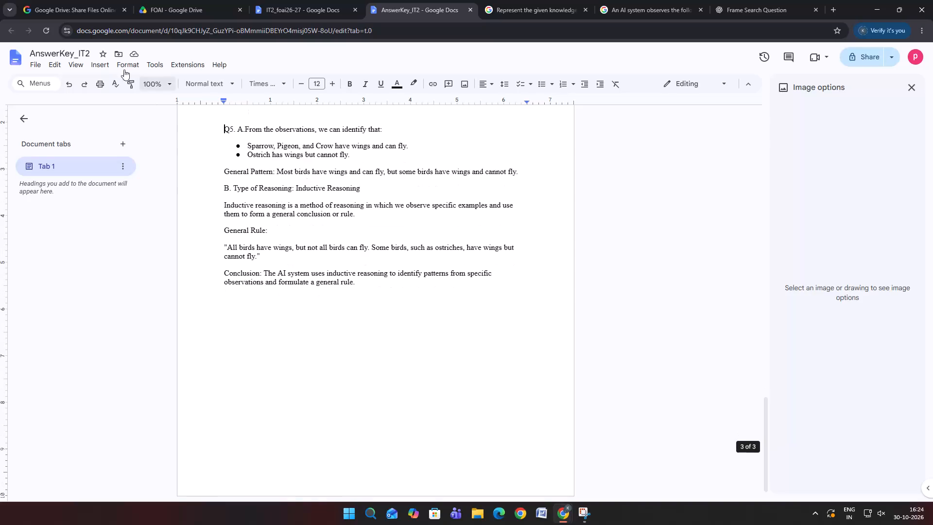
{"action": "left_click", "coordinate": [335, 178]}
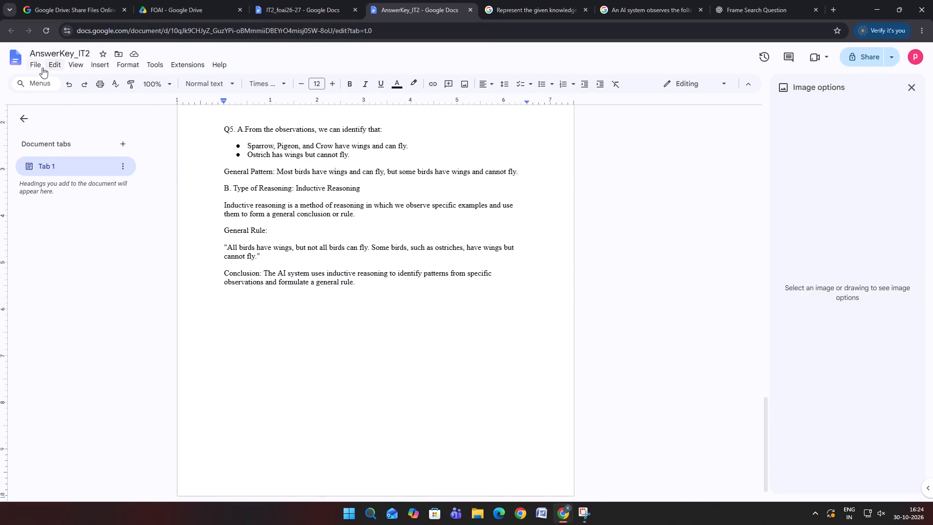
Print one copy of all pages of AnswerKey_IT2 on the HP Laser 1003-1008 printer.
{"action": "left_click", "coordinate": [32, 60]}
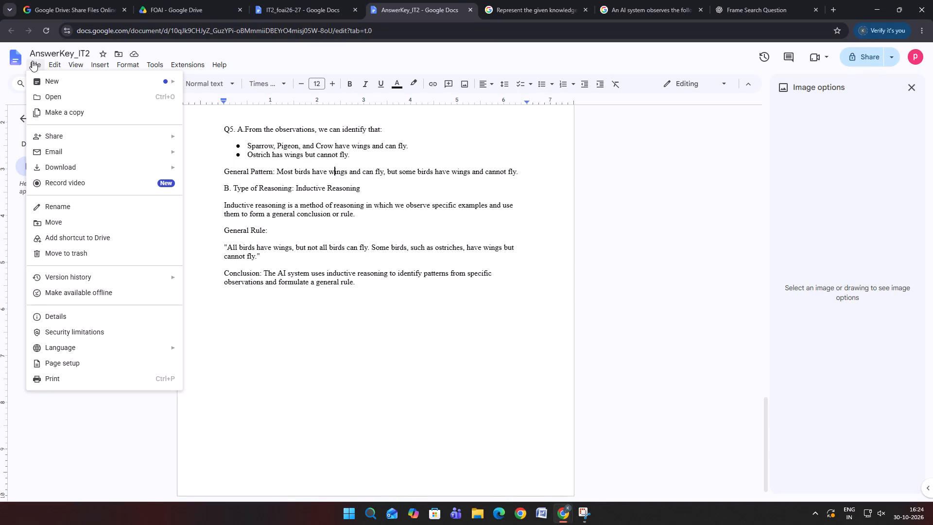
{"action": "left_click", "coordinate": [247, 159]}
{"action": "left_click", "coordinate": [35, 65]}
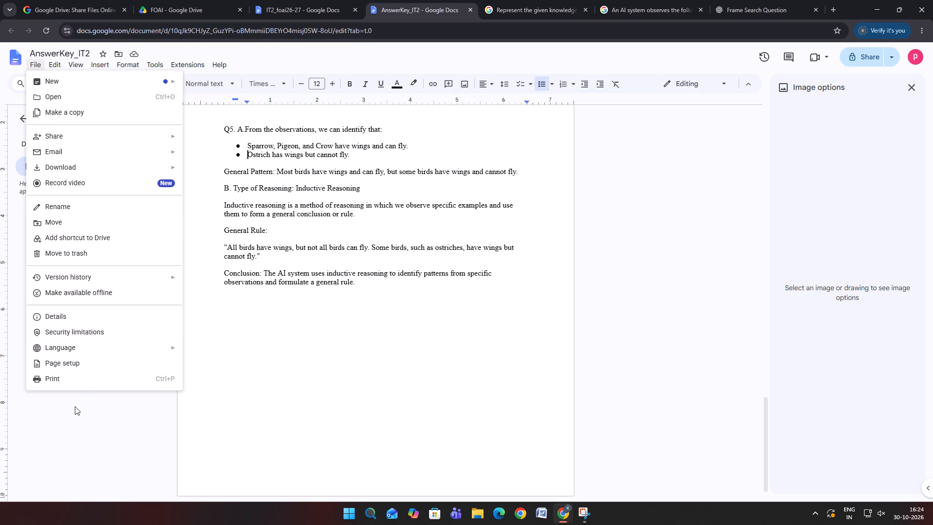
{"action": "left_click", "coordinate": [74, 388]}
{"action": "left_click", "coordinate": [75, 384]}
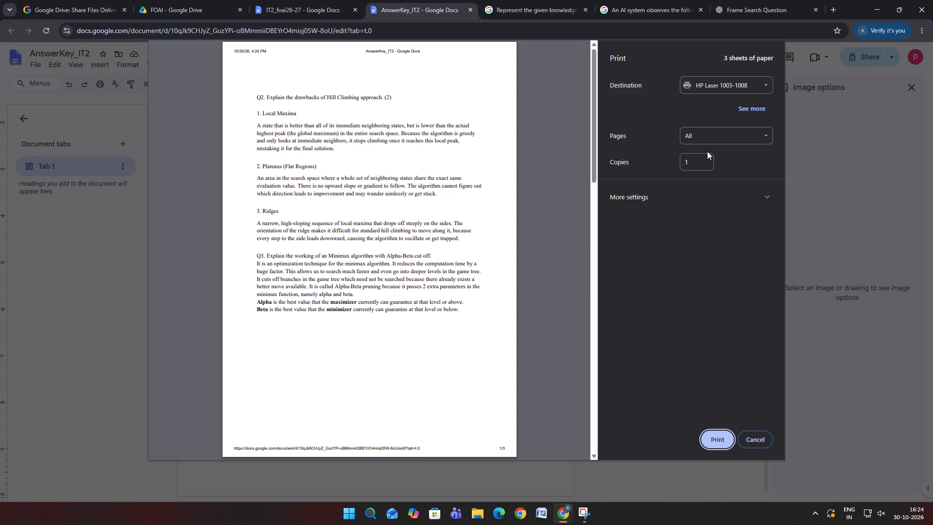
{"action": "left_click", "coordinate": [718, 439]}
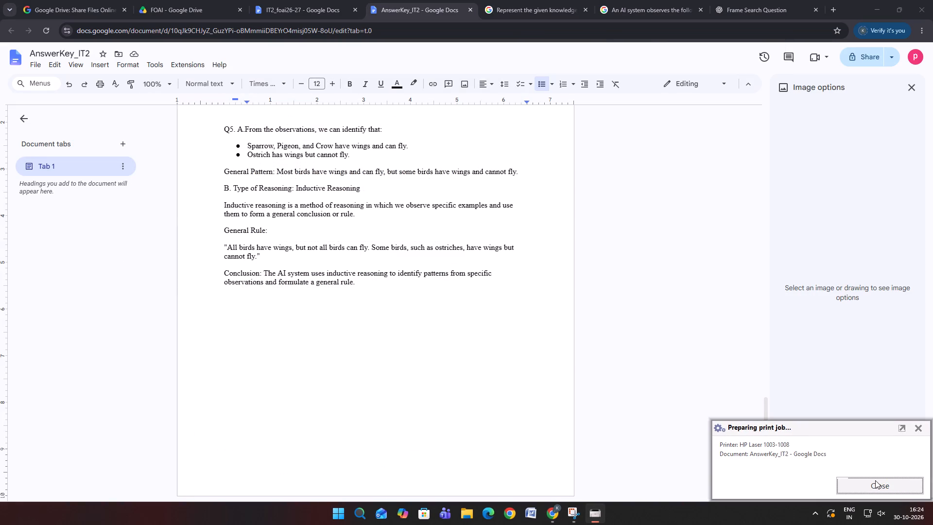
Close the Image options pane.
{"action": "left_click", "coordinate": [912, 87]}
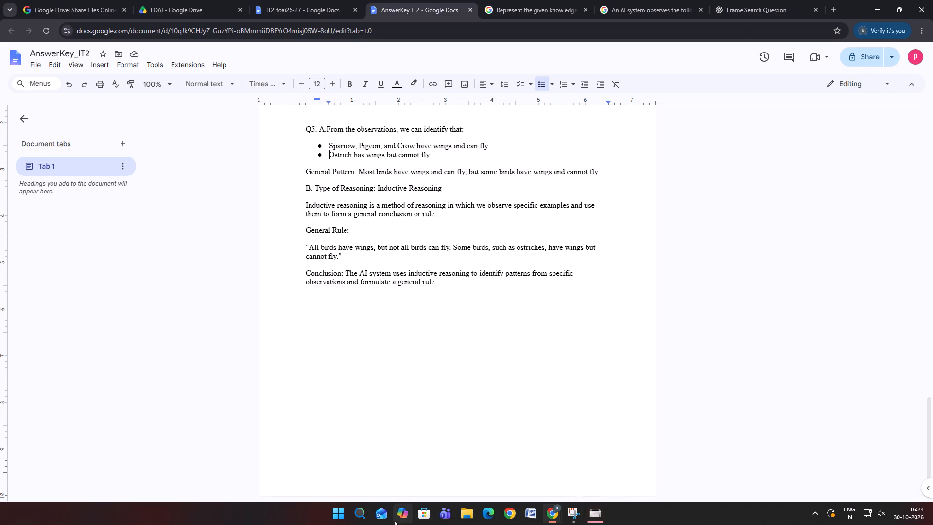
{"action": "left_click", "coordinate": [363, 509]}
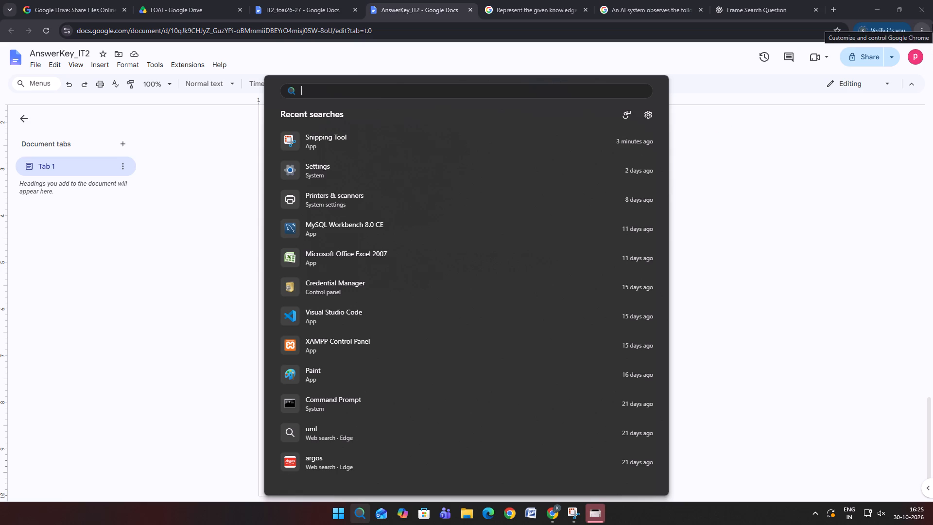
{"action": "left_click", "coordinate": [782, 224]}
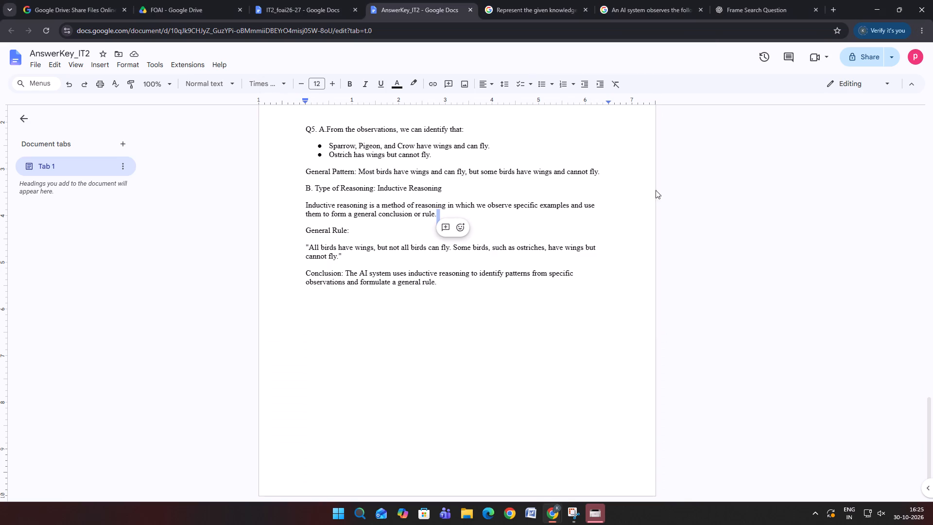
Close the AnswerKey_IT2 document.
{"action": "left_click", "coordinate": [471, 10]}
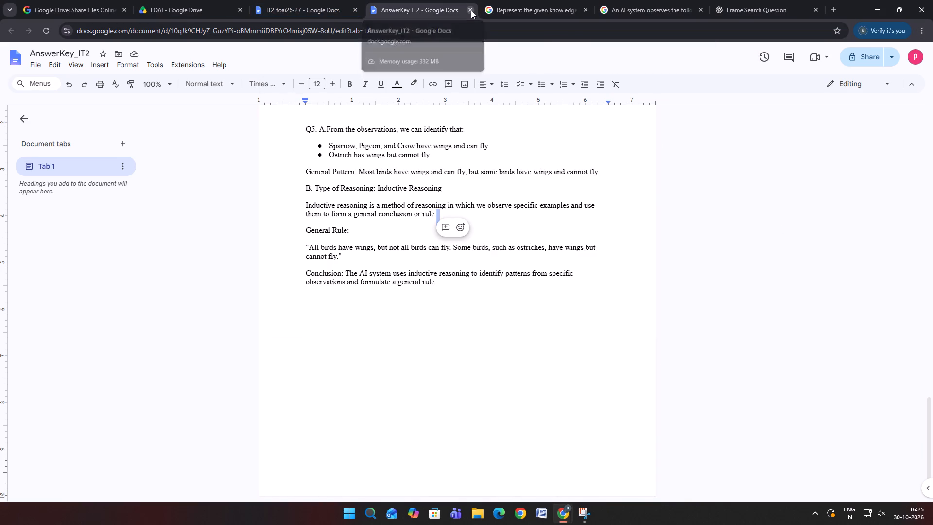
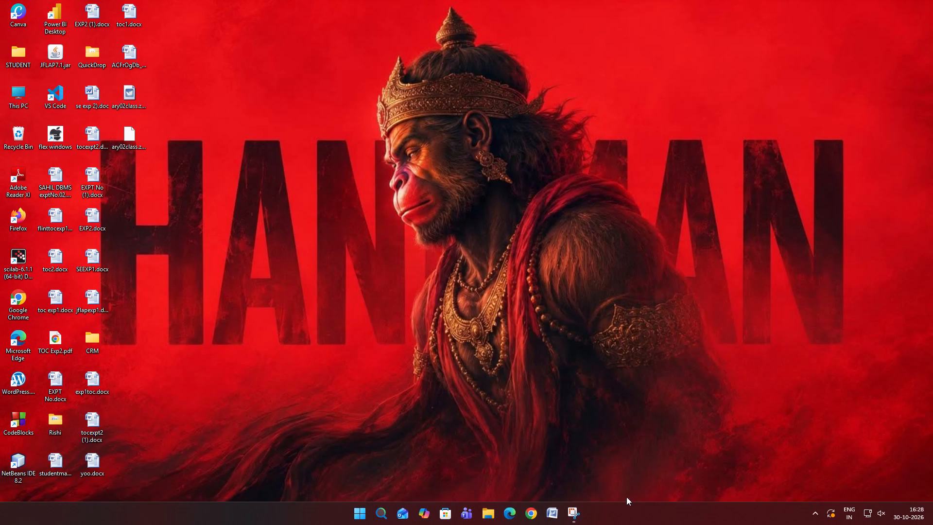
{"action": "left_click", "coordinate": [571, 511]}
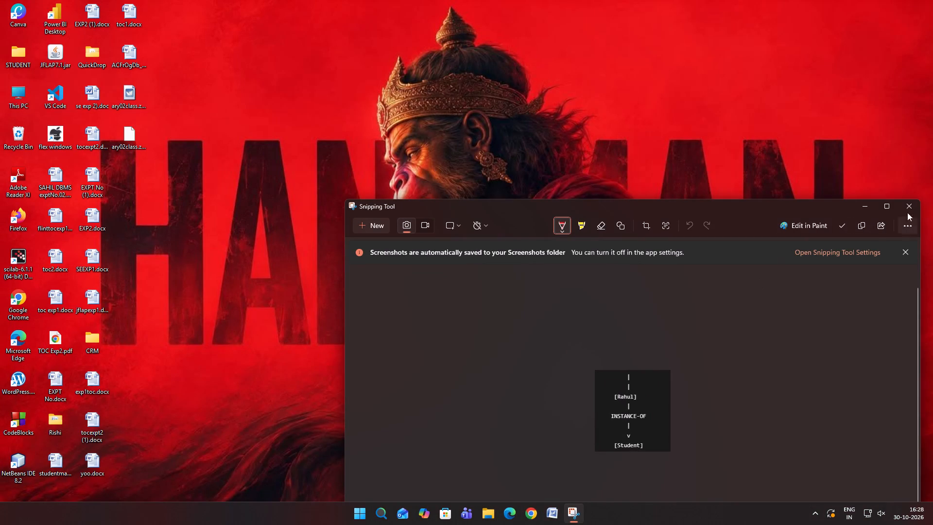
{"action": "left_click", "coordinate": [914, 205]}
Check the Downloads folder in File Explorer for recent files and close the window.
{"action": "left_click", "coordinate": [502, 514]}
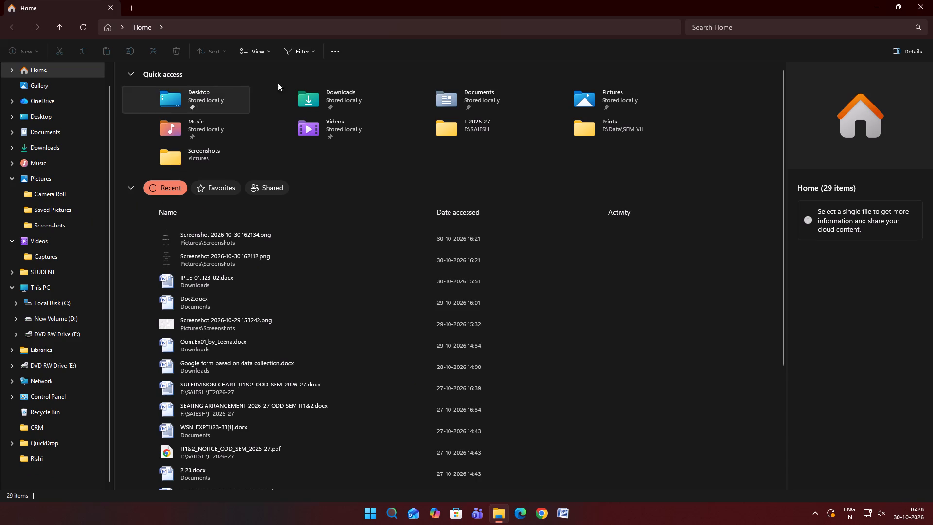
{"action": "double_click", "coordinate": [340, 101]}
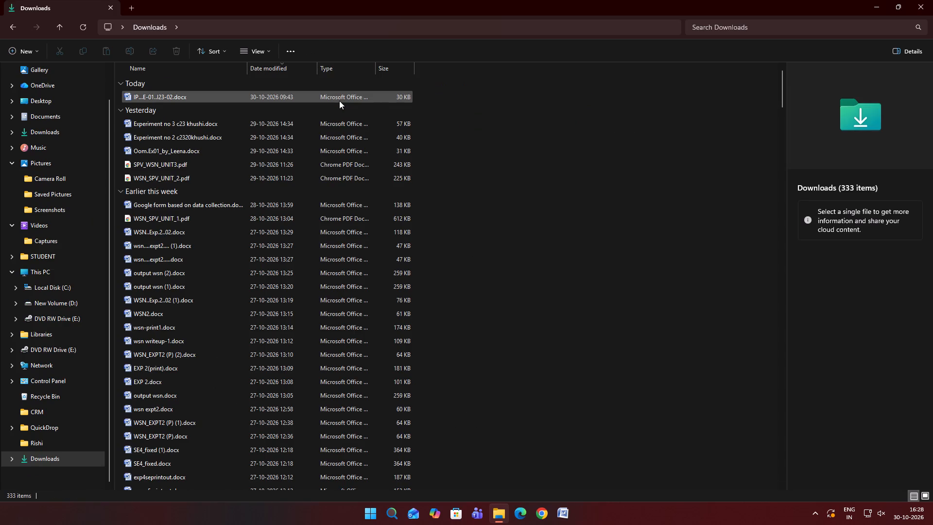
{"action": "left_click", "coordinate": [932, 0]}
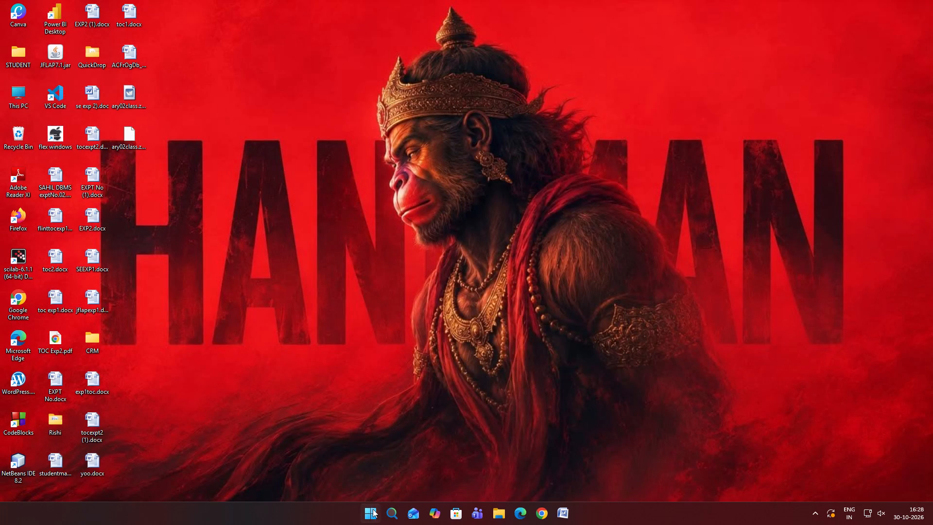
Shut down the computer without installing the pending update.
{"action": "left_click", "coordinate": [373, 509]}
{"action": "left_click", "coordinate": [637, 478]}
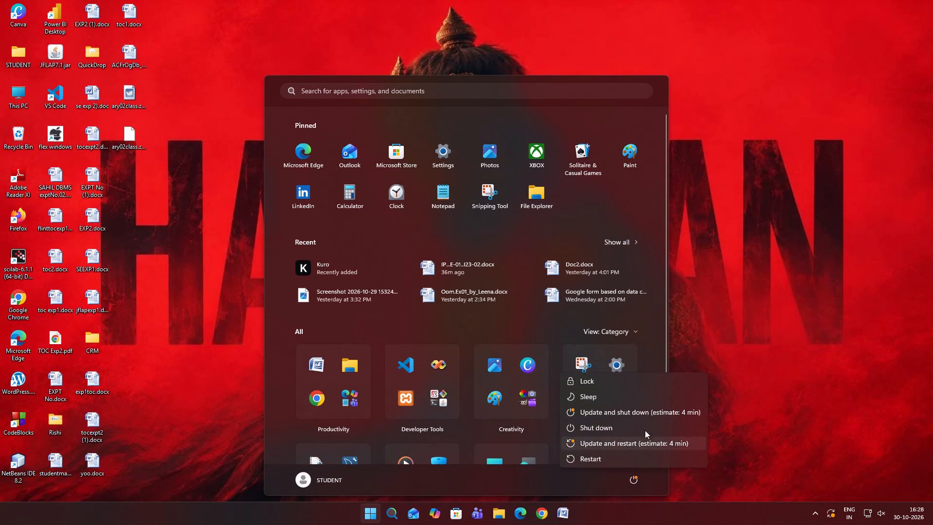
{"action": "left_click", "coordinate": [634, 423]}
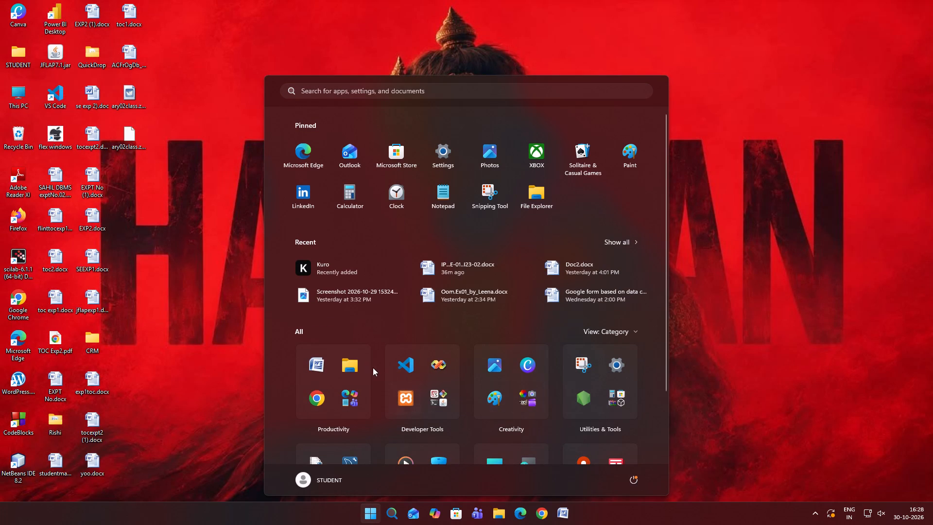